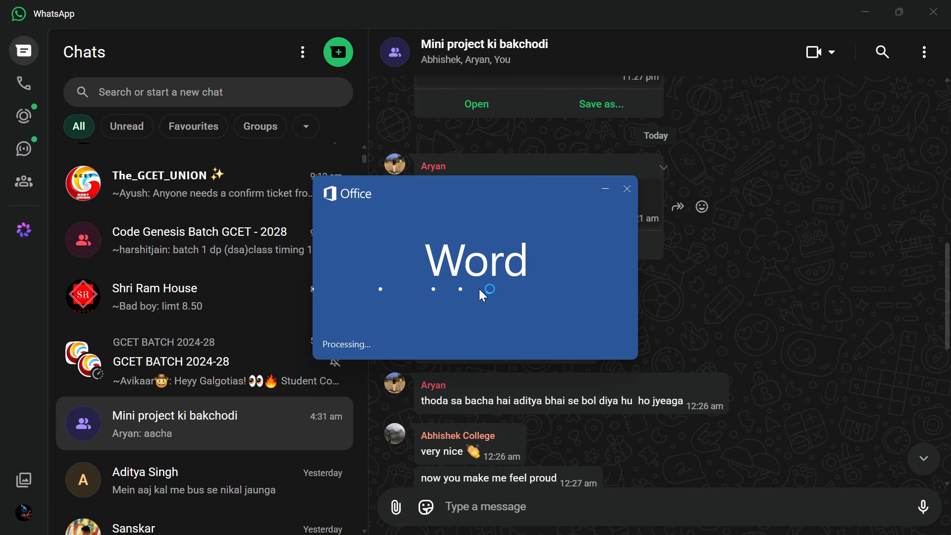
# Dismiss the Microsoft 365 sign-up and free trial offers covering the thodisibachireport document.
pyautogui.scroll(-2, 479, 290)
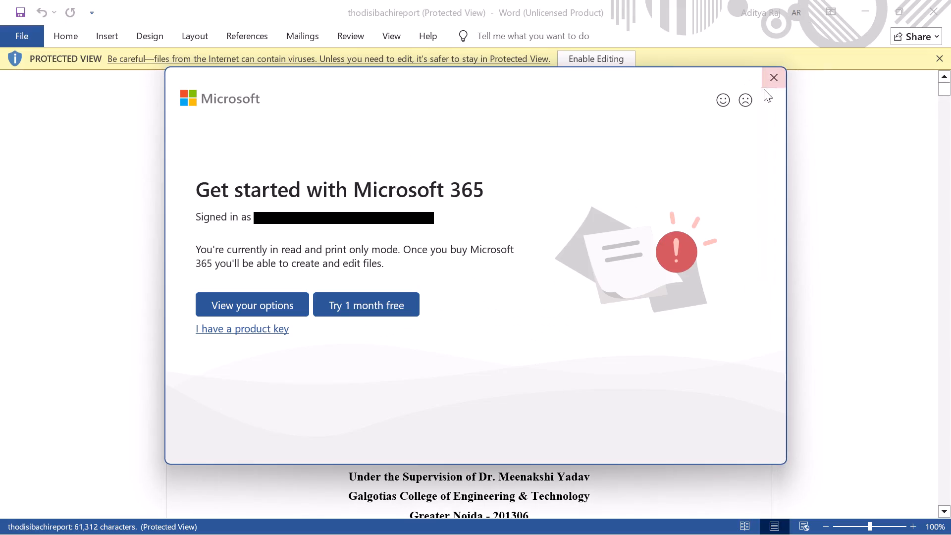
pyautogui.click(778, 76)
pyautogui.scroll(-3, 494, 472)
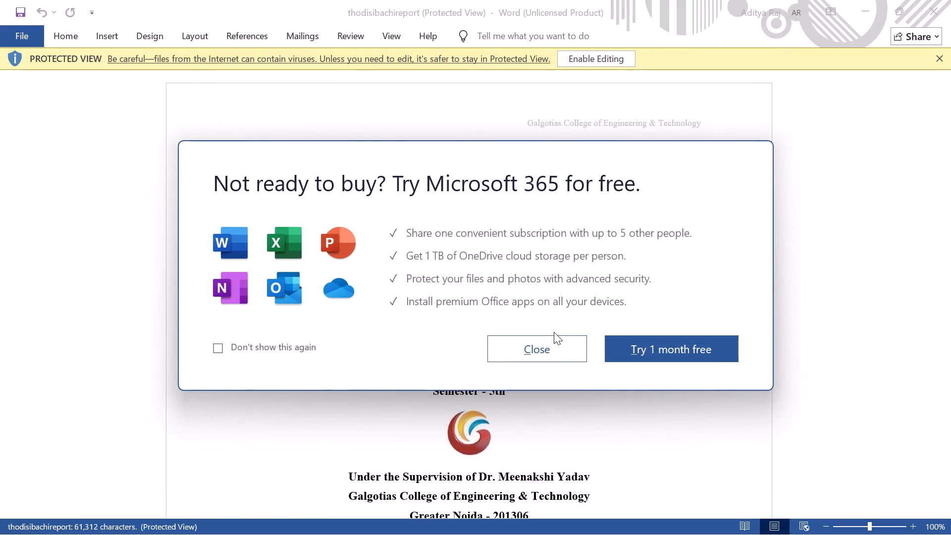
pyautogui.click(535, 358)
# Look through the report's front matter, from the certificate and acknowledgement to the table of contents and list of figures.
pyautogui.scroll(-6, 535, 358)
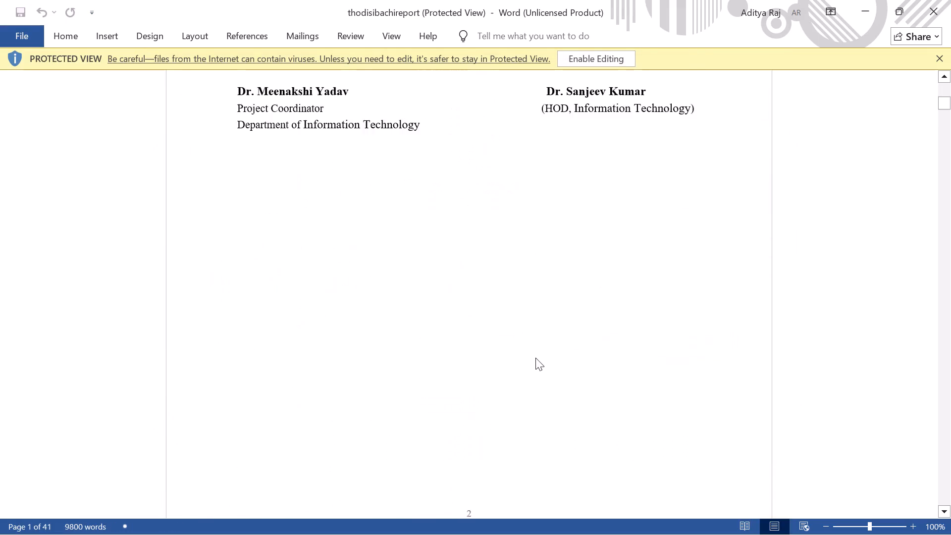
pyautogui.scroll(-1, 535, 358)
pyautogui.scroll(1, 535, 358)
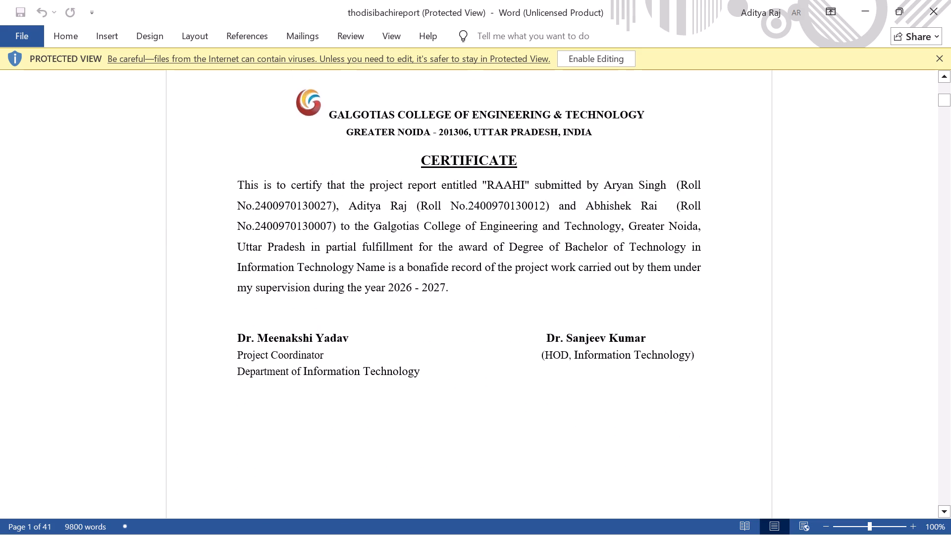
pyautogui.scroll(-3, 535, 358)
pyautogui.hscroll(1, 535, 358)
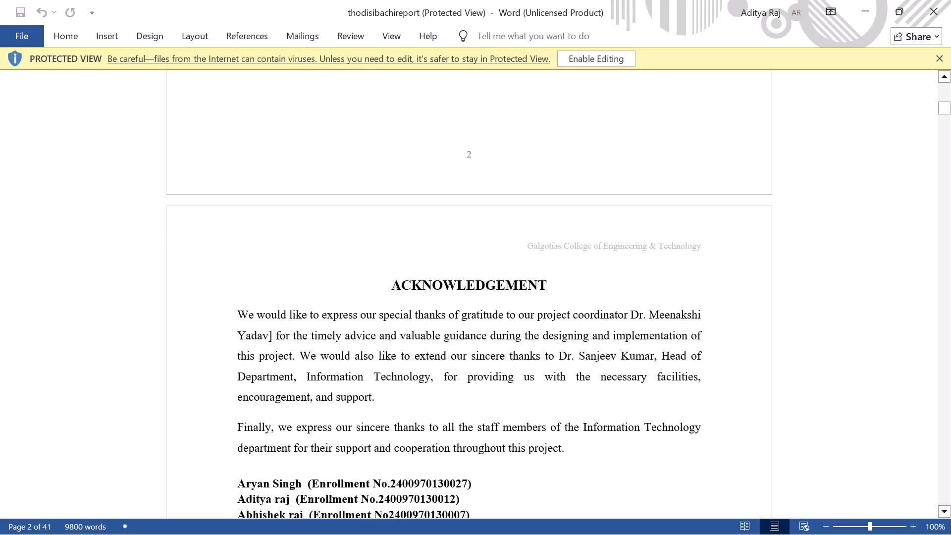
pyautogui.hscroll(1, 535, 358)
pyautogui.scroll(-4, 535, 358)
pyautogui.scroll(1, 535, 358)
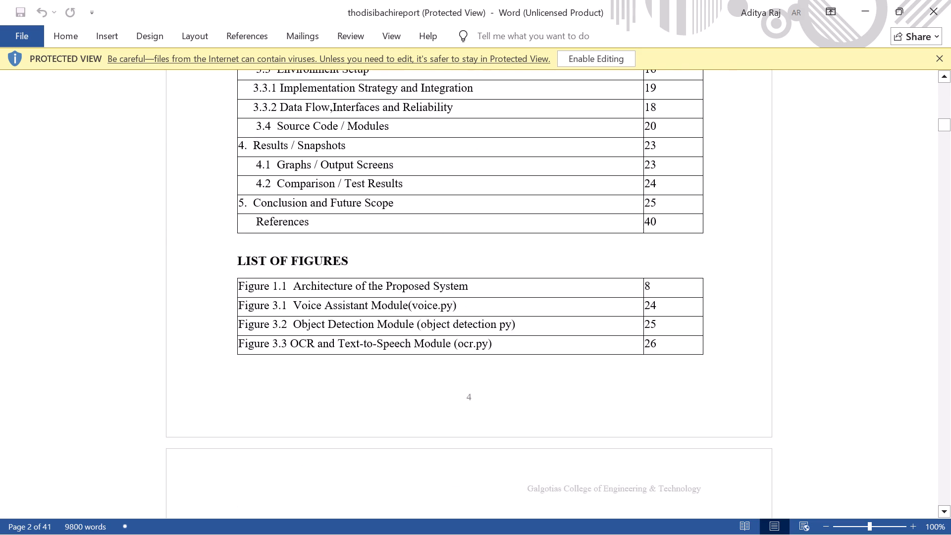
pyautogui.scroll(3, 535, 358)
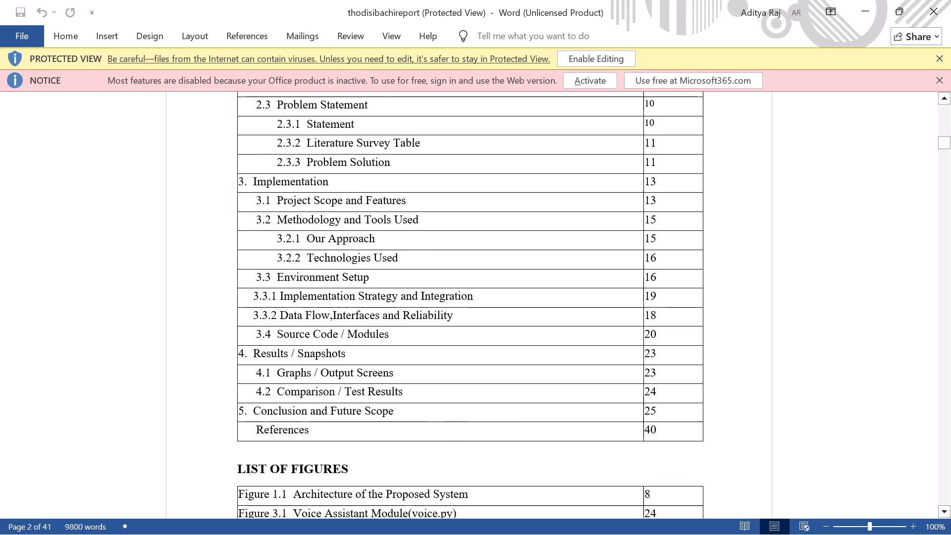
pyautogui.scroll(-3, 535, 358)
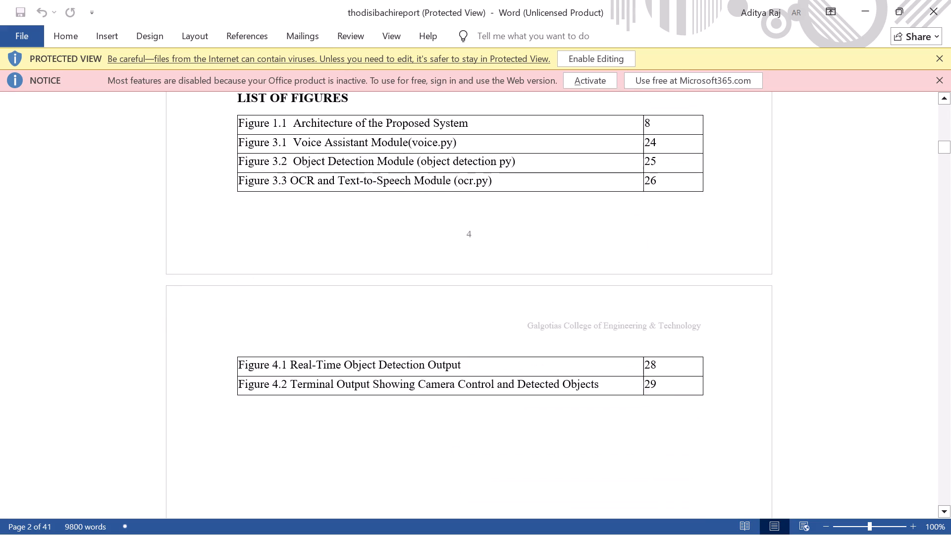
pyautogui.scroll(-1, 535, 358)
# Read the report's Abstract page, including its keywords, and glance ahead at the start of the Introduction.
pyautogui.press('Right')
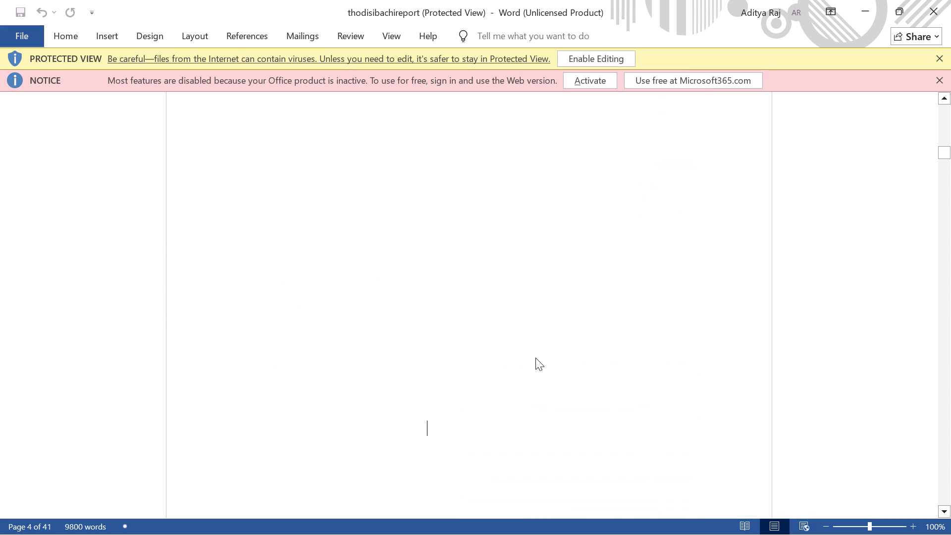
pyautogui.press('Right')
pyautogui.press('Right')
pyautogui.press('Right')
pyautogui.scroll(-3, 535, 358)
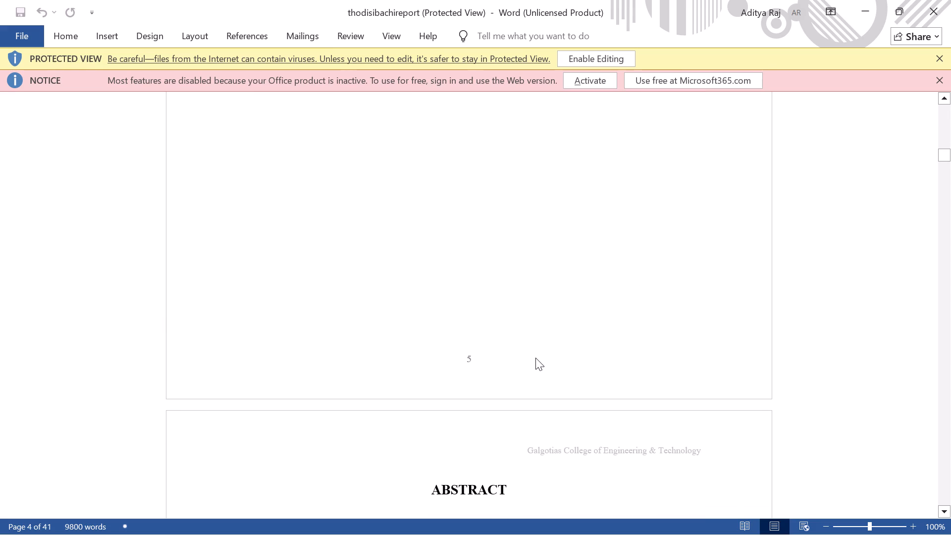
pyautogui.scroll(-4, 535, 358)
pyautogui.scroll(4, 535, 358)
pyautogui.scroll(-2, 535, 358)
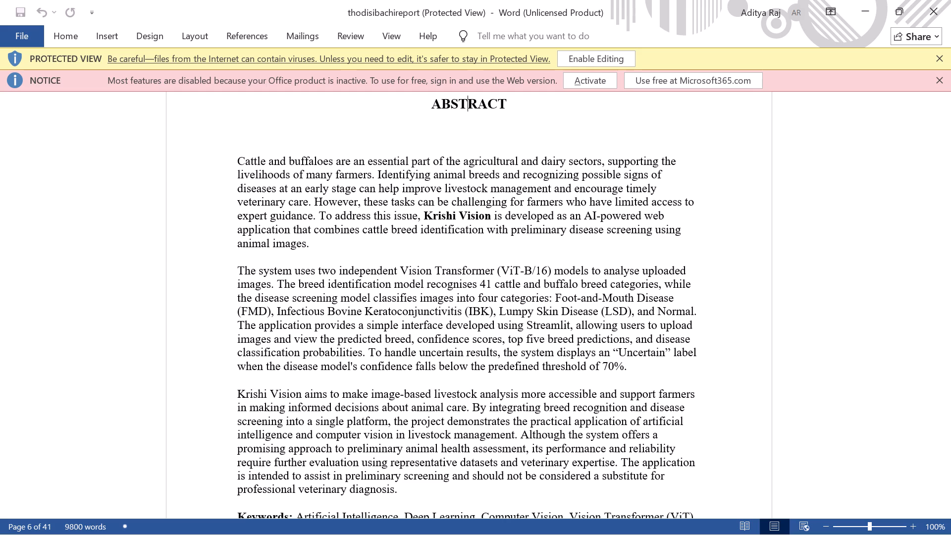
pyautogui.scroll(-3, 479, 323)
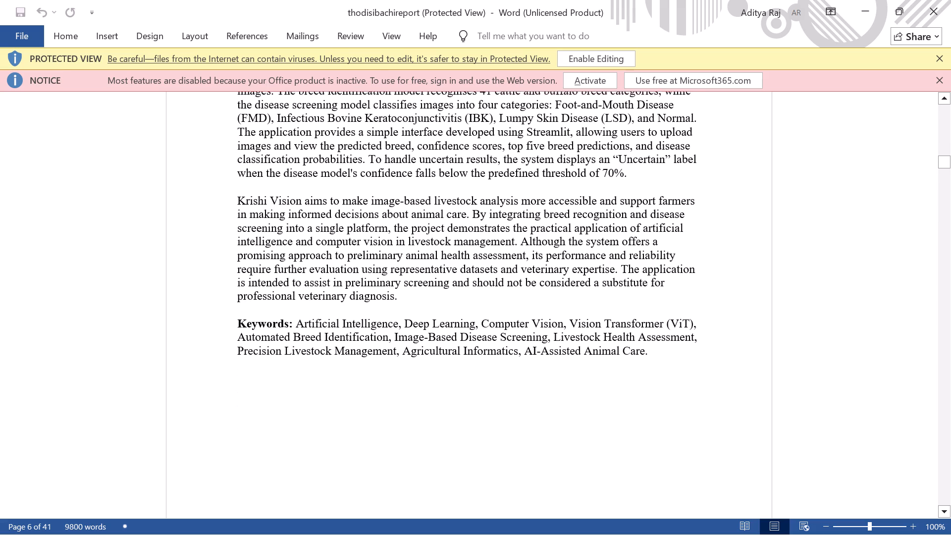
pyautogui.scroll(-2, 479, 323)
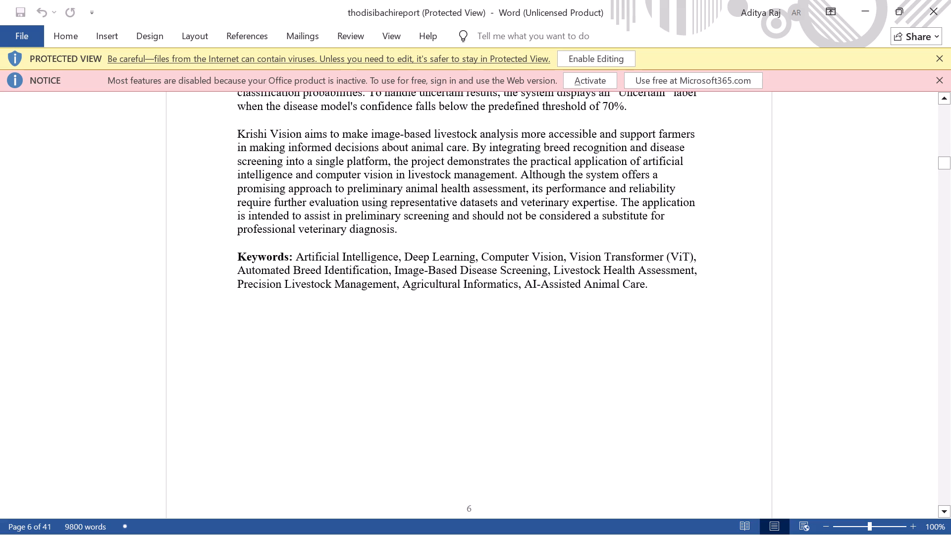
pyautogui.scroll(-4, 479, 323)
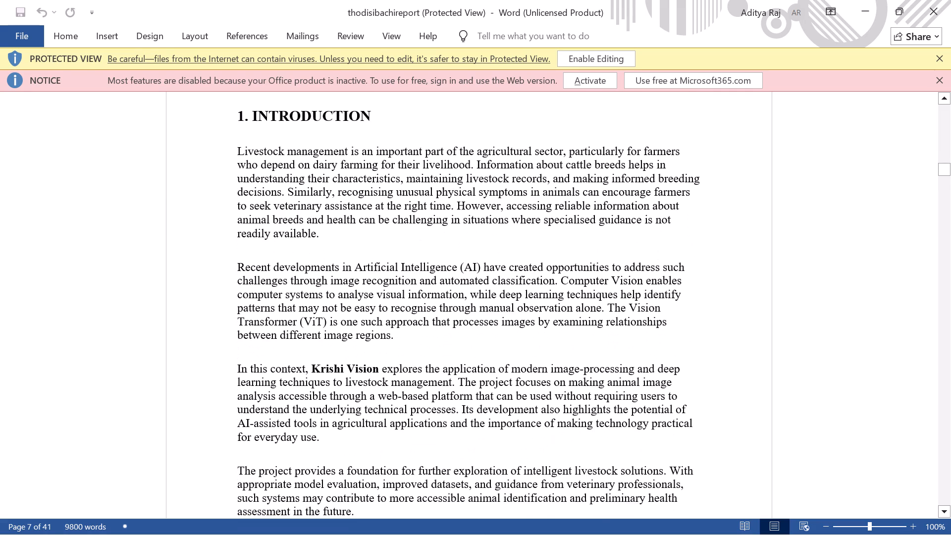
pyautogui.scroll(4, 479, 323)
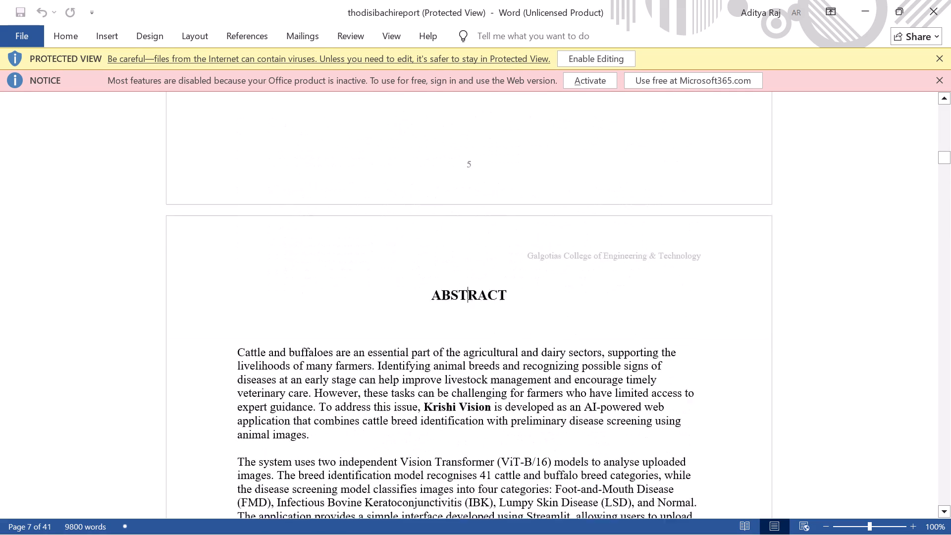
pyautogui.scroll(1, 479, 323)
pyautogui.scroll(-4, 479, 323)
# Read the text of section 1, Introduction, on the Krishi Vision project.
pyautogui.scroll(-1, 479, 323)
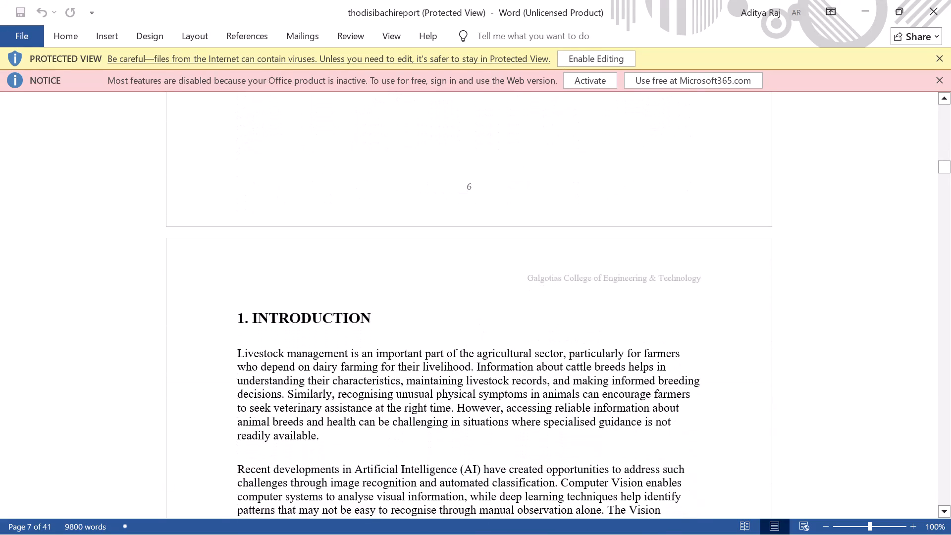
pyautogui.scroll(-2, 479, 323)
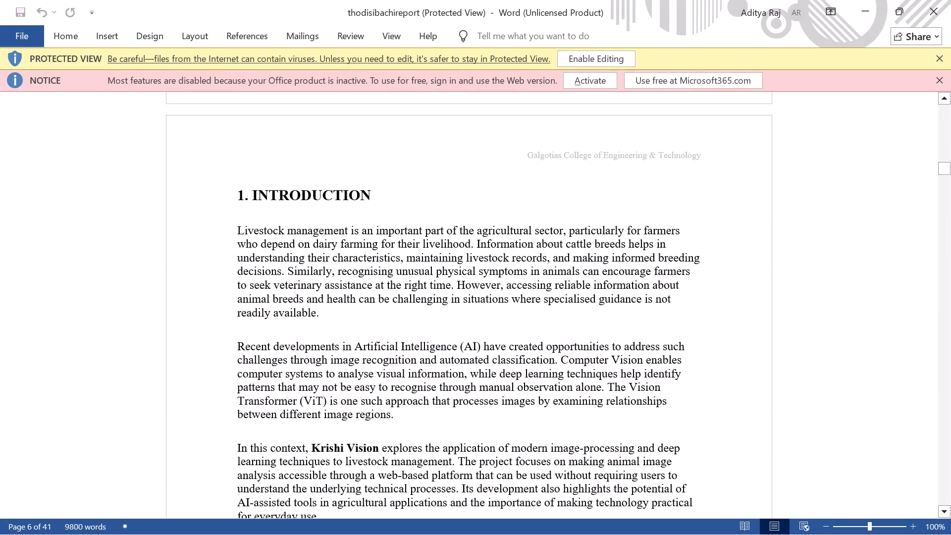
pyautogui.scroll(-1, 477, 319)
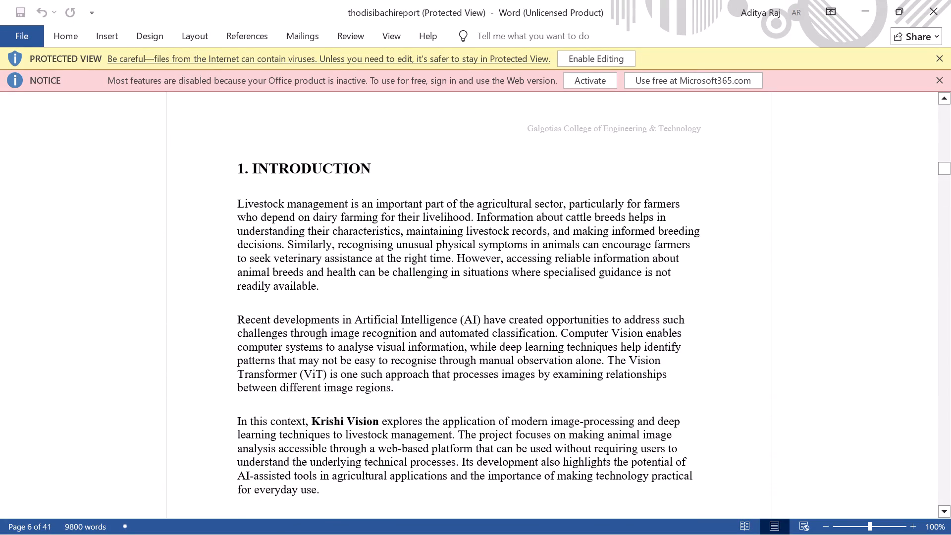
pyautogui.scroll(-1, 477, 319)
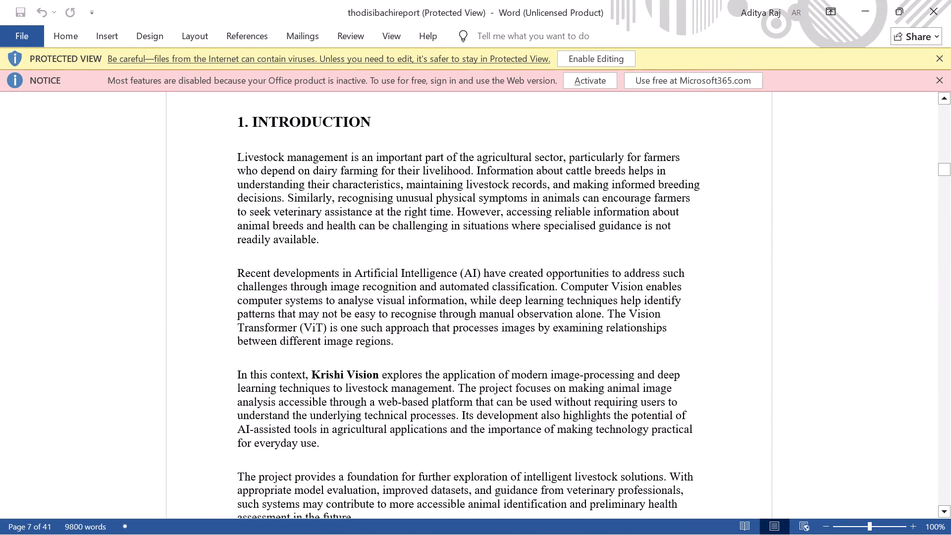
pyautogui.scroll(-1, 476, 315)
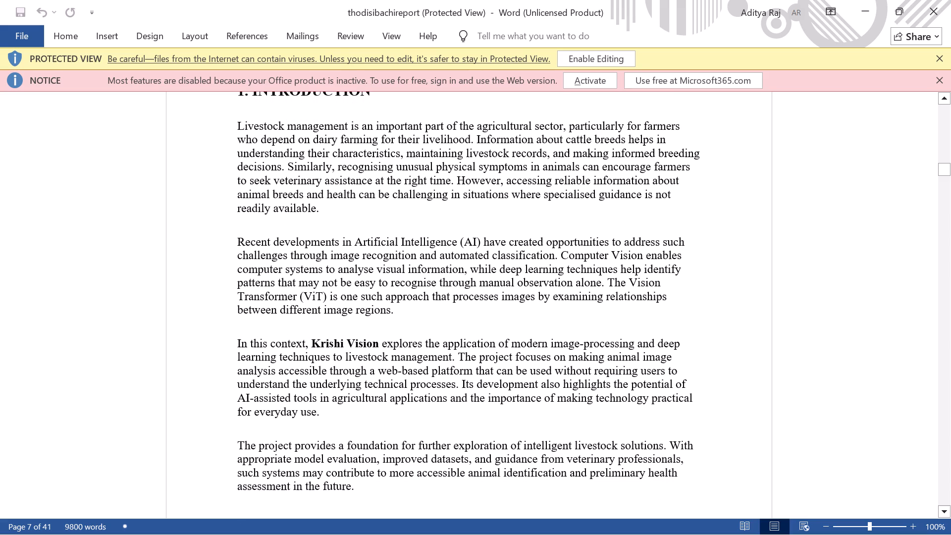
pyautogui.scroll(-2, 476, 313)
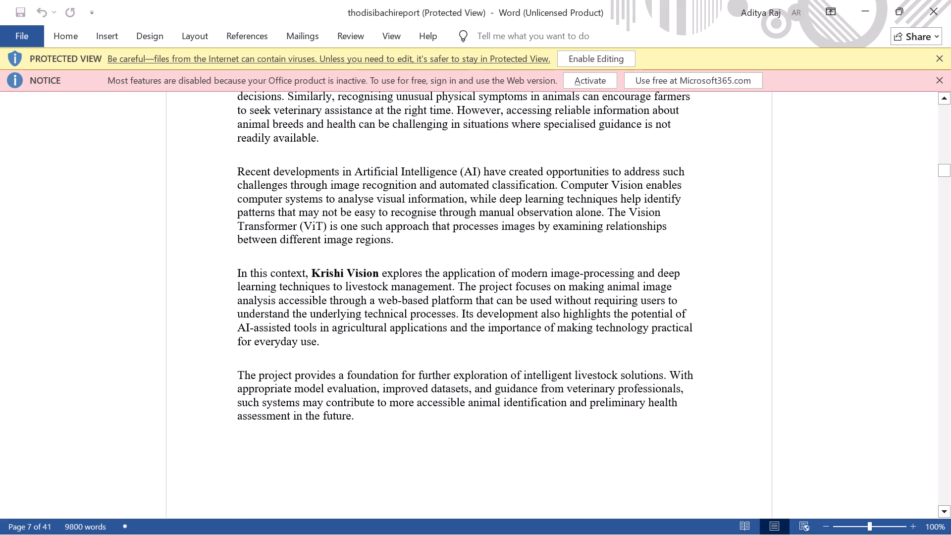
pyautogui.scroll(-3, 476, 313)
# Review sections 1.1 Project Description and 1.2 Proposed System, including the key features and the architecture block diagram.
pyautogui.scroll(-2, 476, 313)
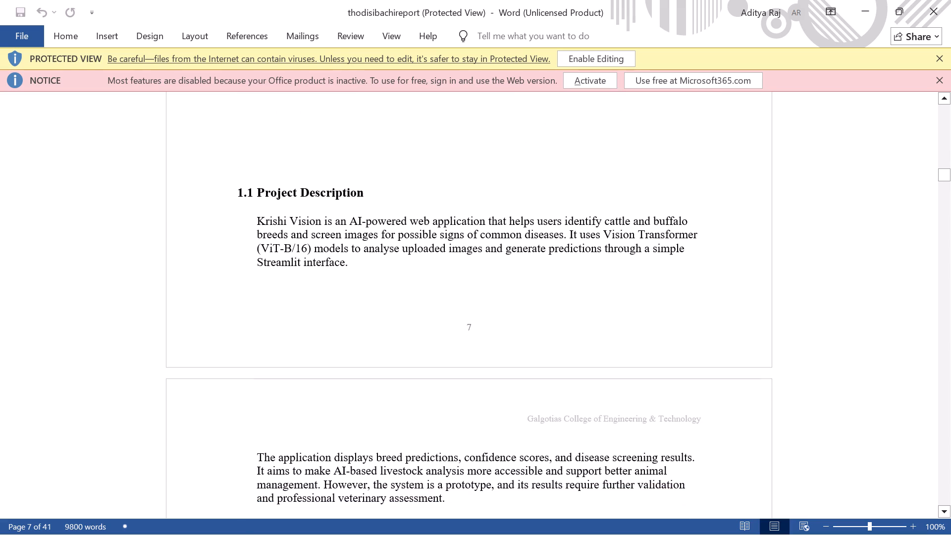
pyautogui.scroll(-5, 476, 313)
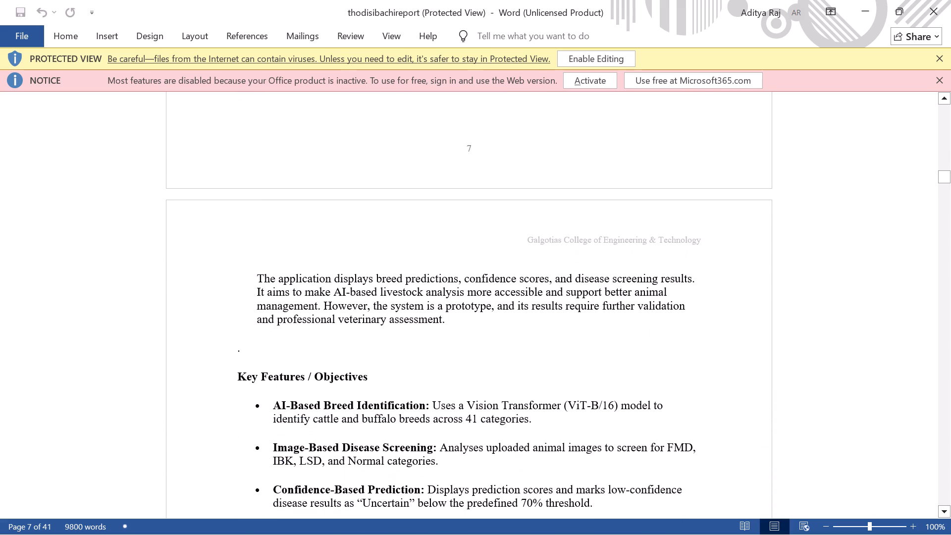
pyautogui.scroll(-3, 475, 310)
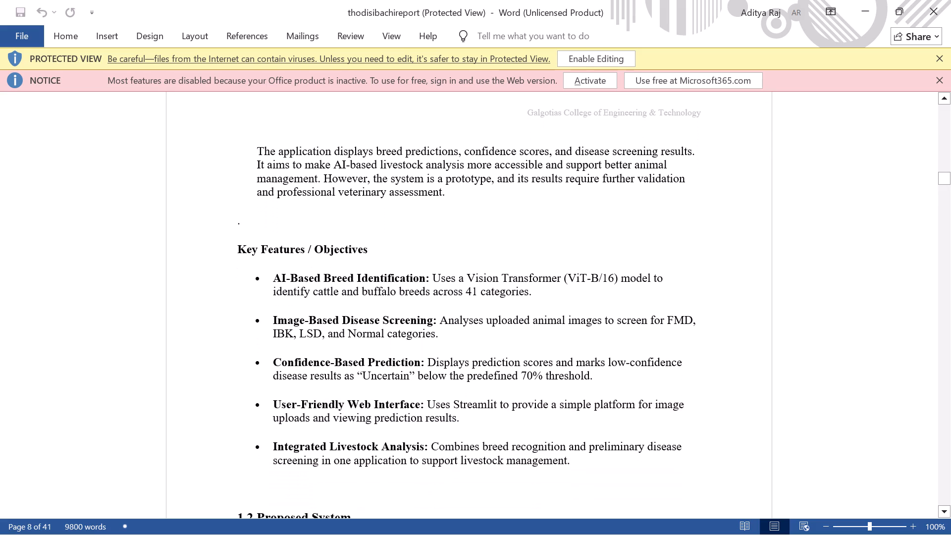
pyautogui.scroll(-2, 475, 310)
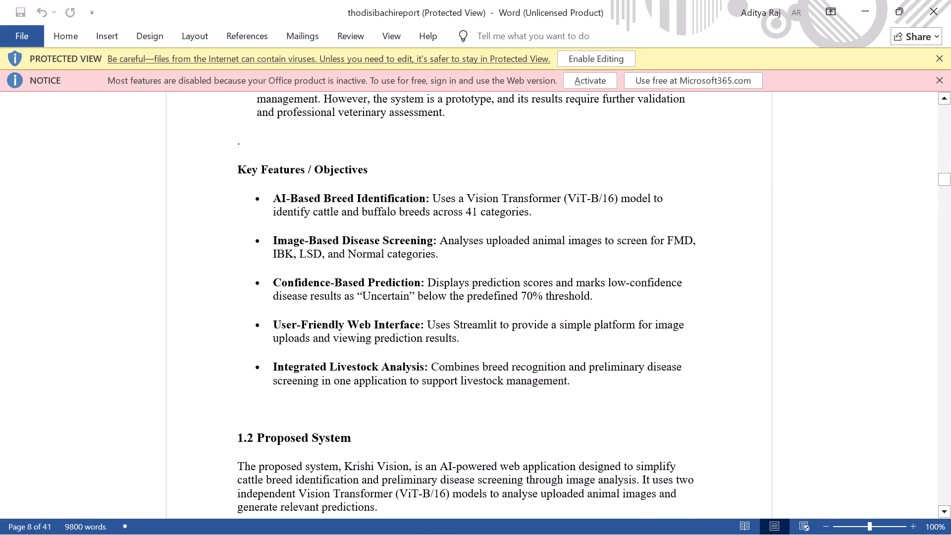
pyautogui.scroll(-1, 475, 310)
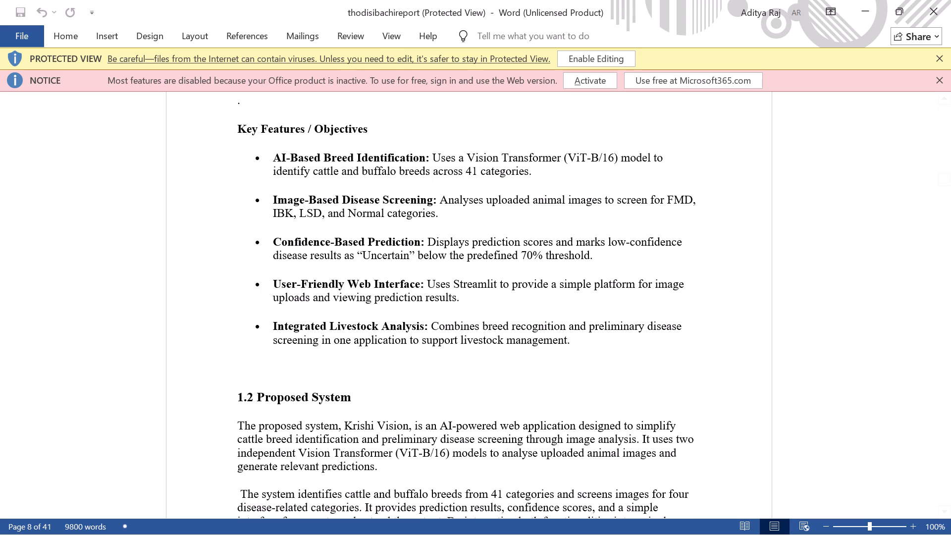
pyautogui.scroll(-2, 475, 310)
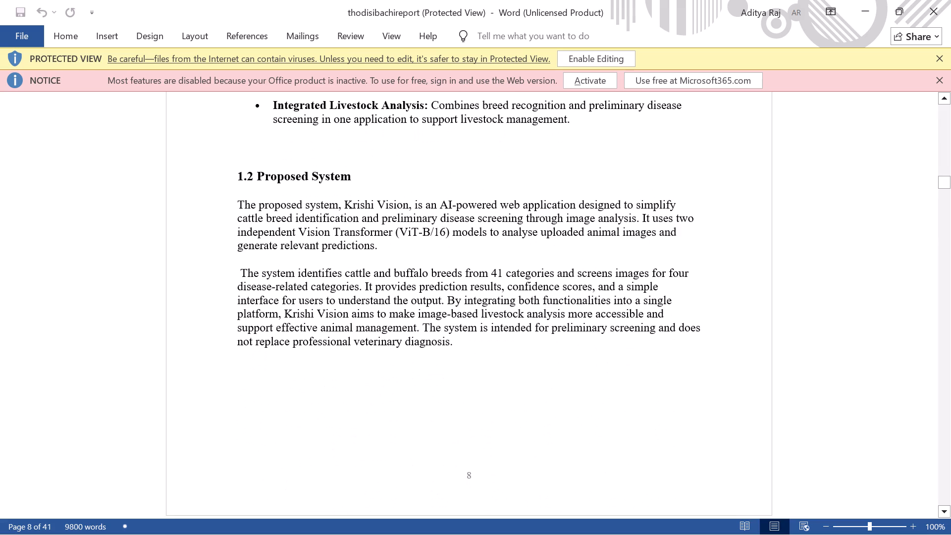
pyautogui.scroll(-2, 475, 310)
pyautogui.scroll(-2, 440, 244)
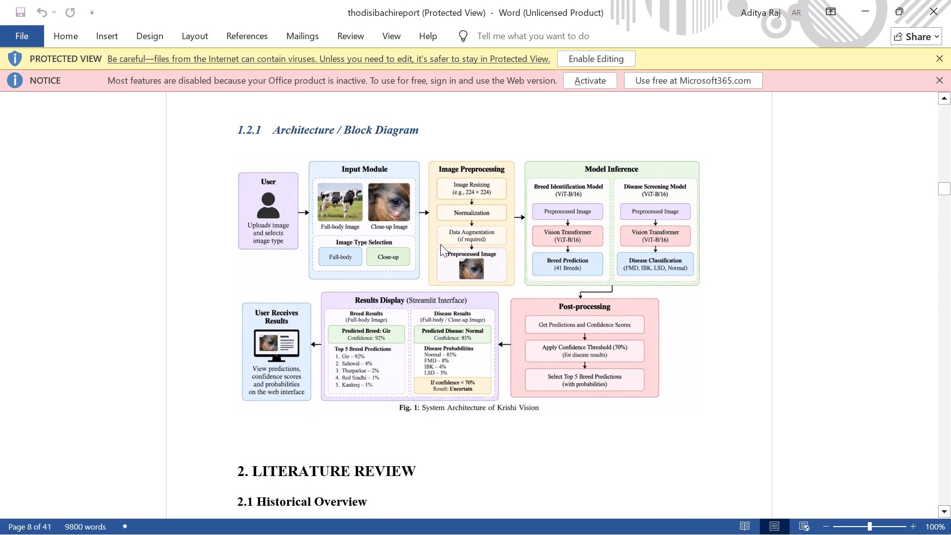
# Review section 2, Literature Review, from the historical overview and related work to the problem statement and literature survey table.
pyautogui.scroll(-4, 439, 237)
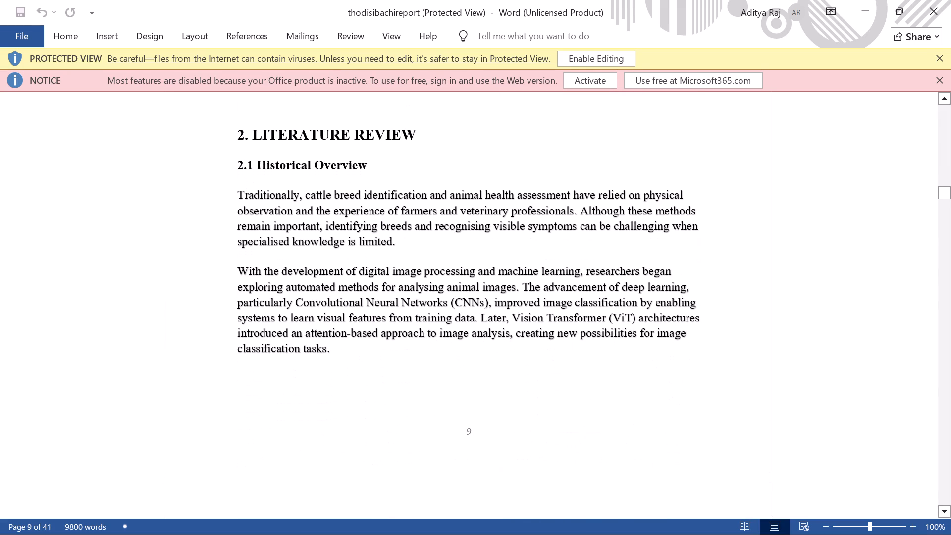
pyautogui.scroll(-3, 439, 237)
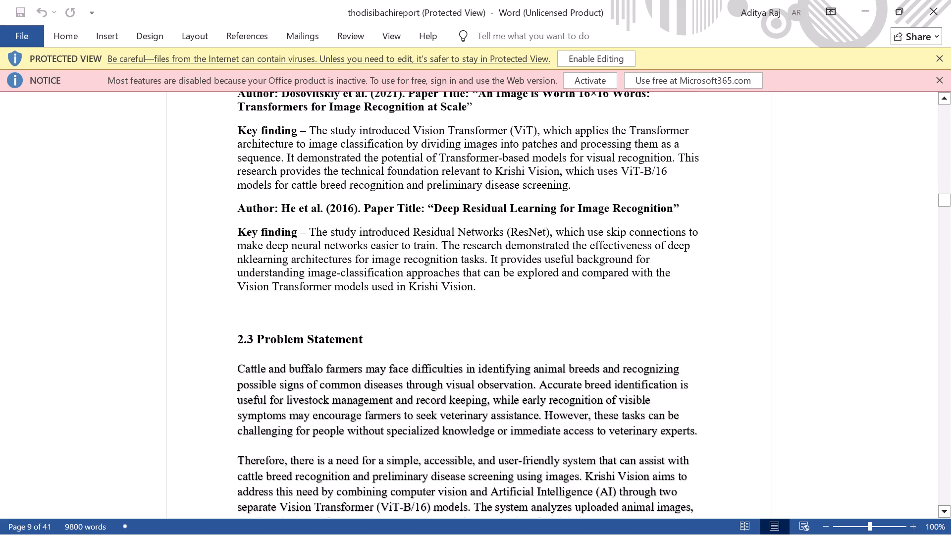
pyautogui.scroll(1, 439, 237)
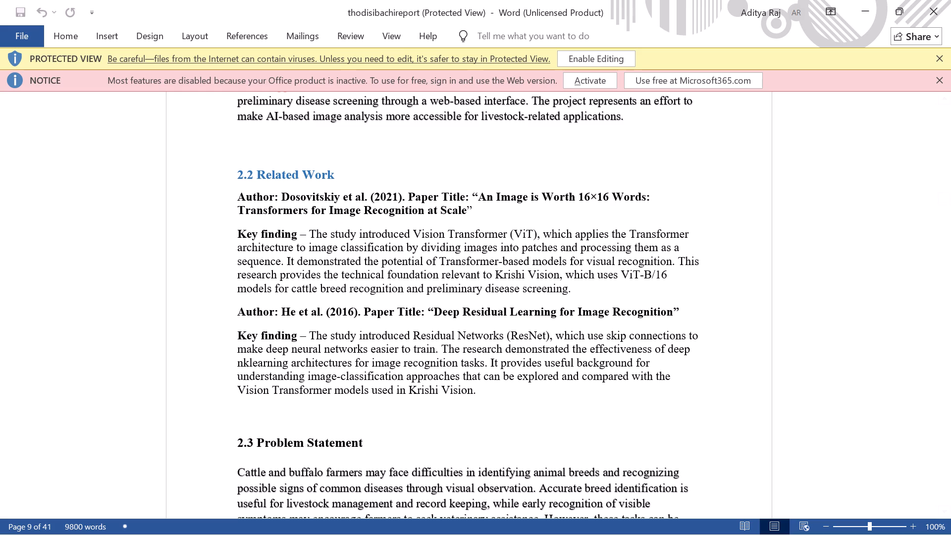
pyautogui.scroll(-1, 439, 237)
pyautogui.hscroll(-3, 439, 237)
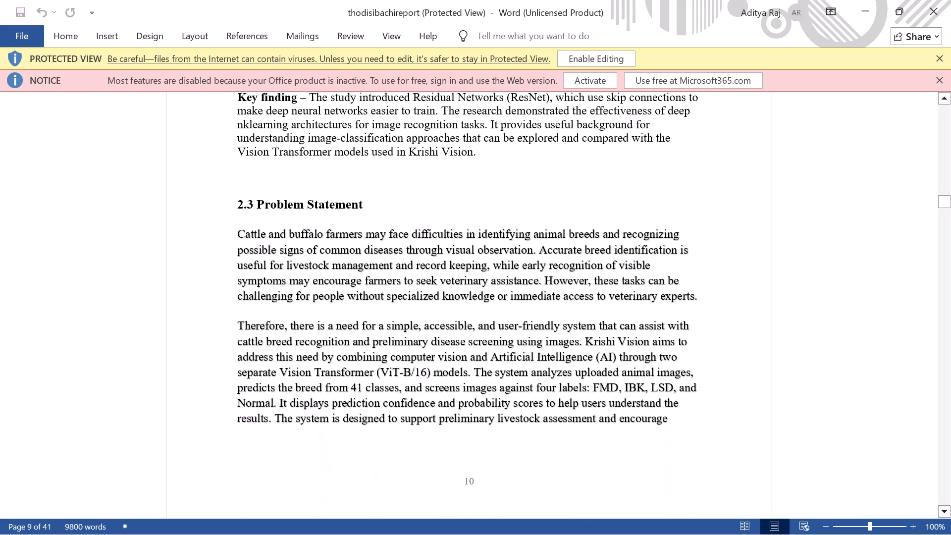
pyautogui.scroll(-6, 439, 237)
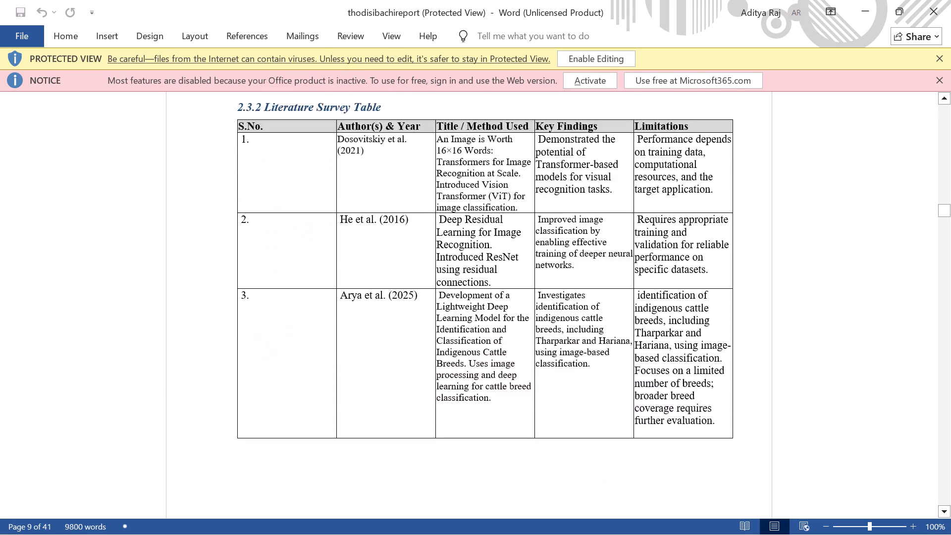
pyautogui.scroll(-3, 439, 237)
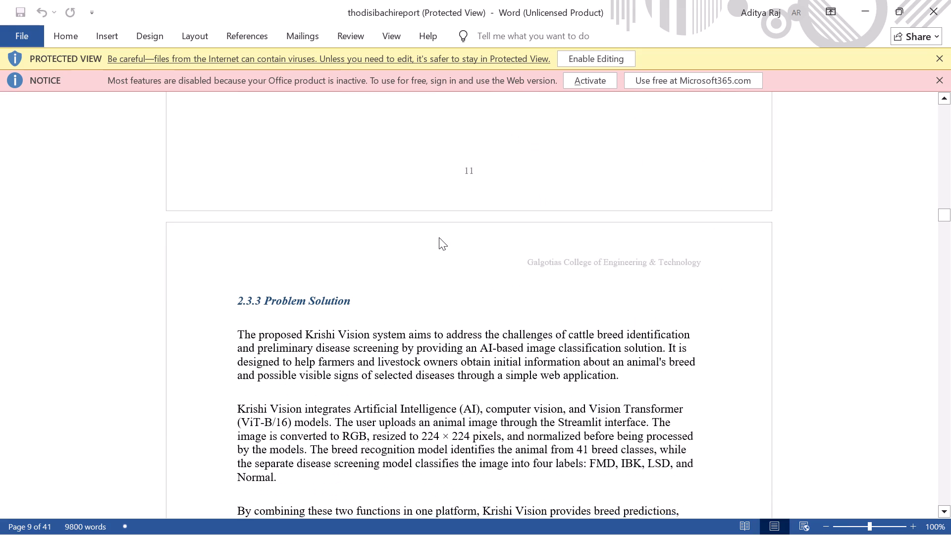
# Read section 2.3.3 Problem Solution and the start of section 3, Implementation, including 3.1 Project Scope and Features.
pyautogui.scroll(-1, 439, 237)
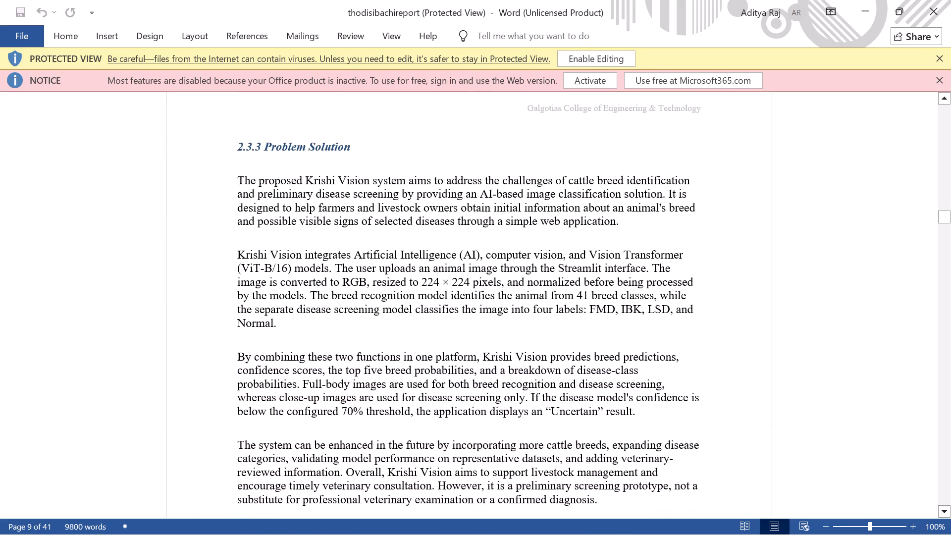
pyautogui.scroll(-4, 439, 237)
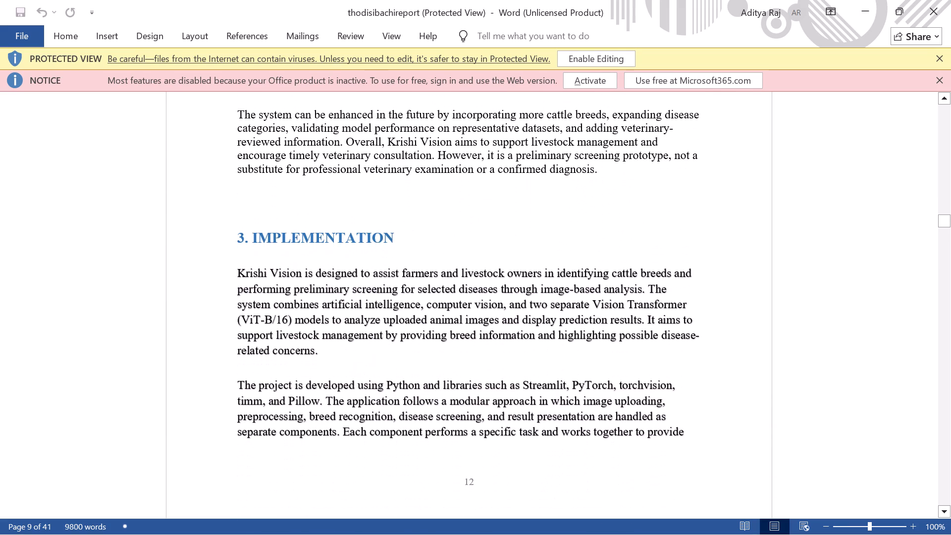
pyautogui.scroll(-2, 438, 234)
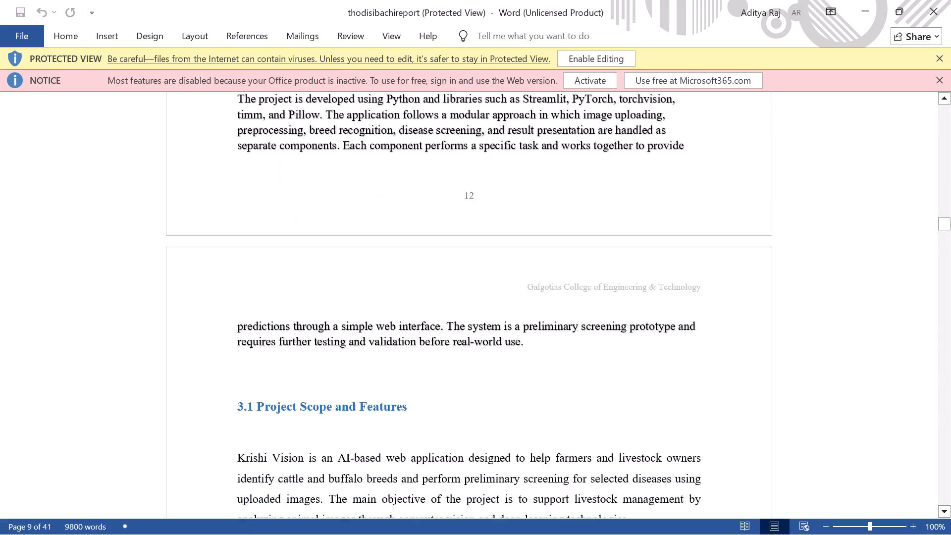
pyautogui.scroll(-3, 438, 234)
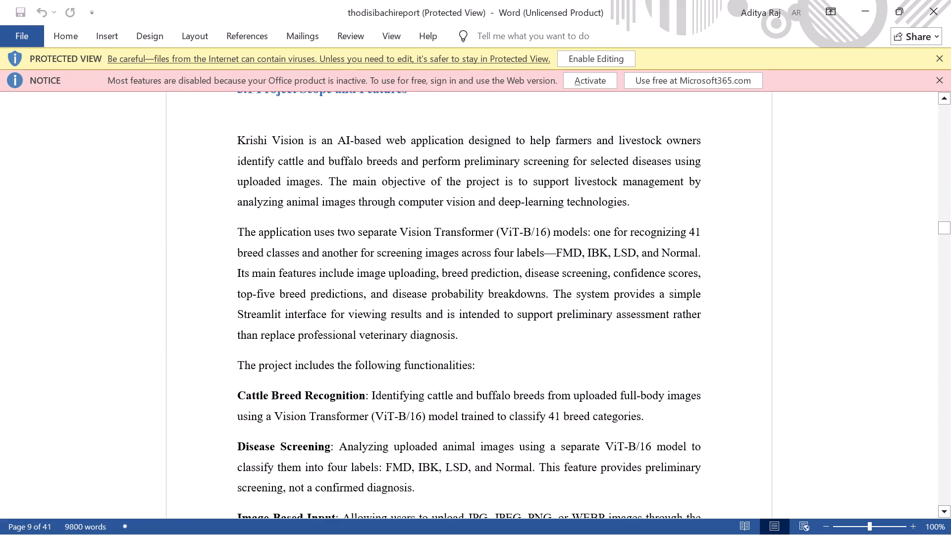
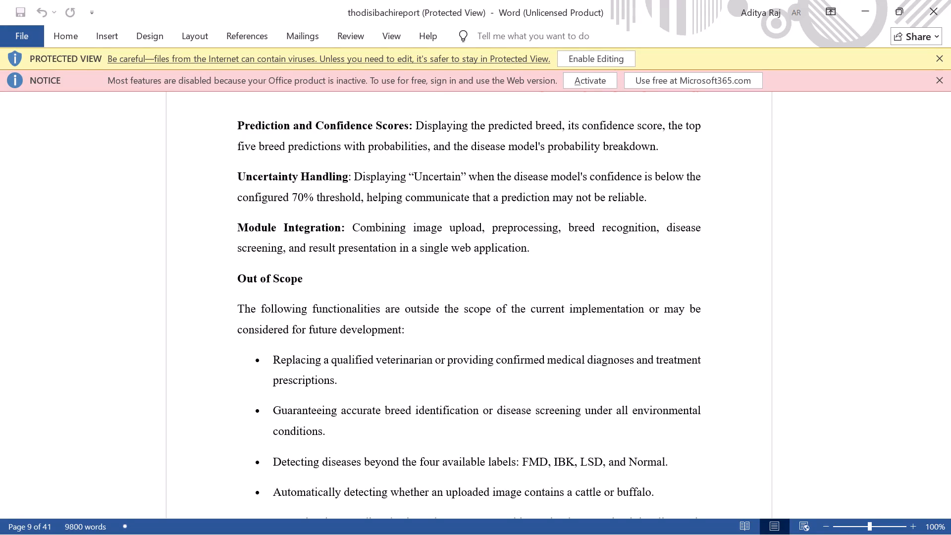
# Read the Out of Scope list and the Main Features paragraph of section 3.1.
pyautogui.scroll(-6, 652, 301)
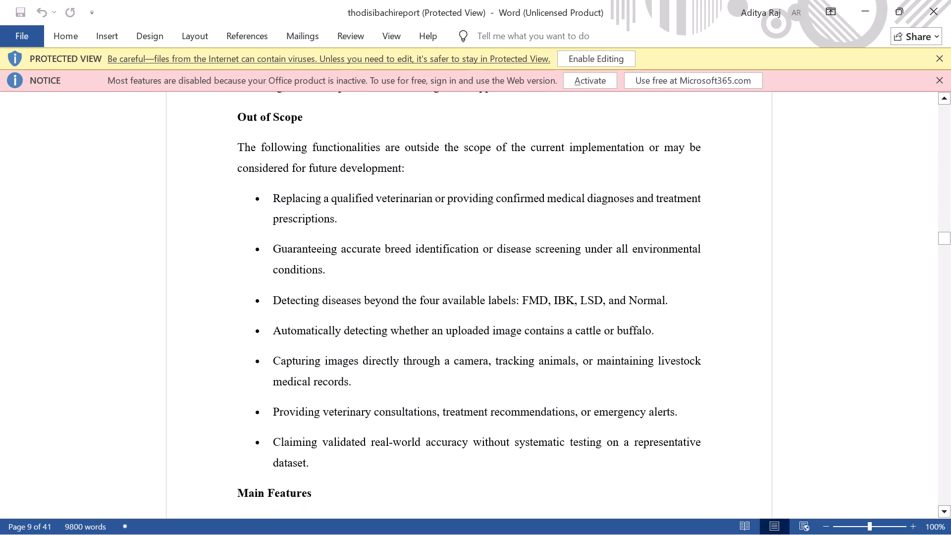
pyautogui.scroll(-1, 540, 299)
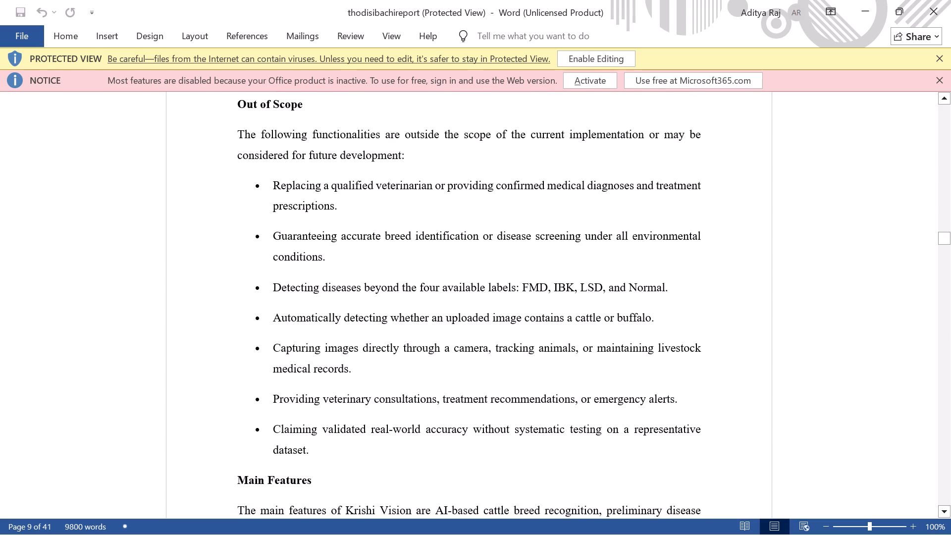
pyautogui.scroll(-1, 540, 299)
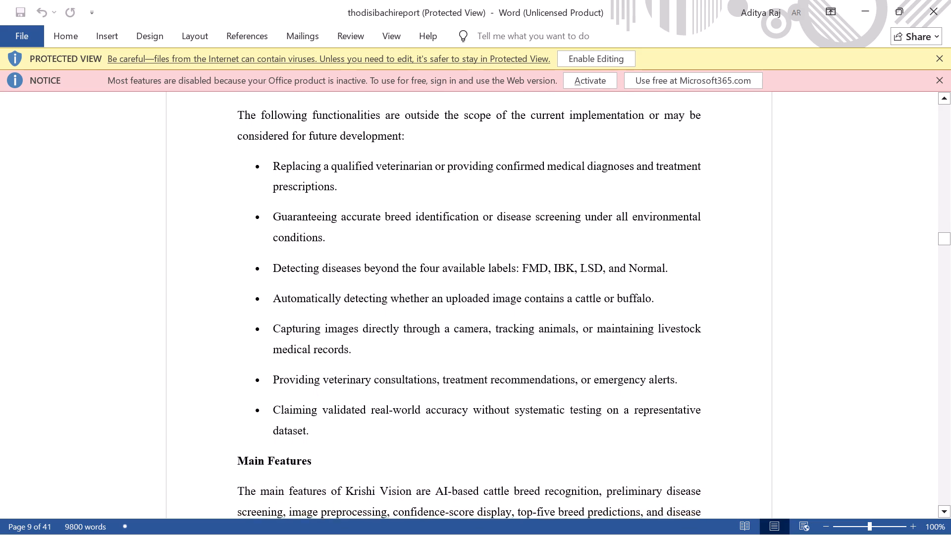
pyautogui.scroll(-1, 540, 299)
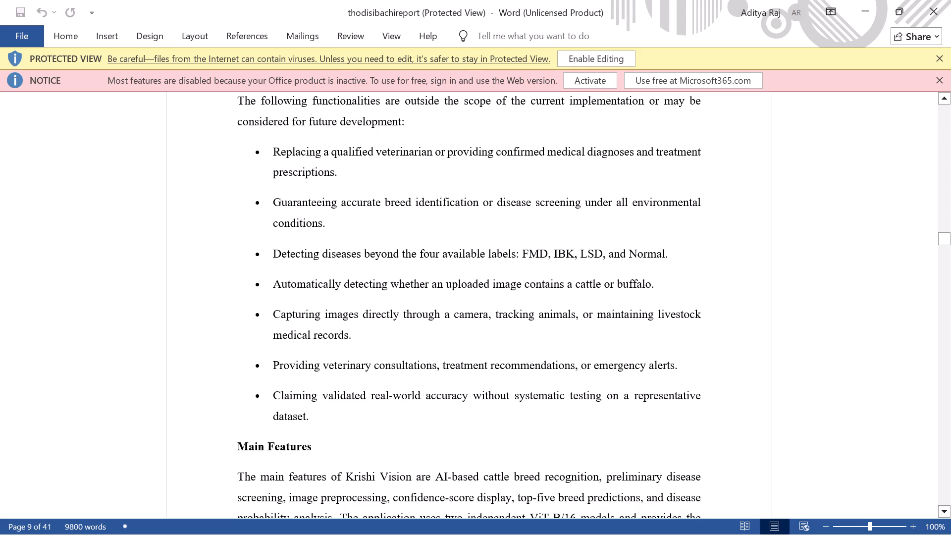
pyautogui.scroll(-2, 540, 299)
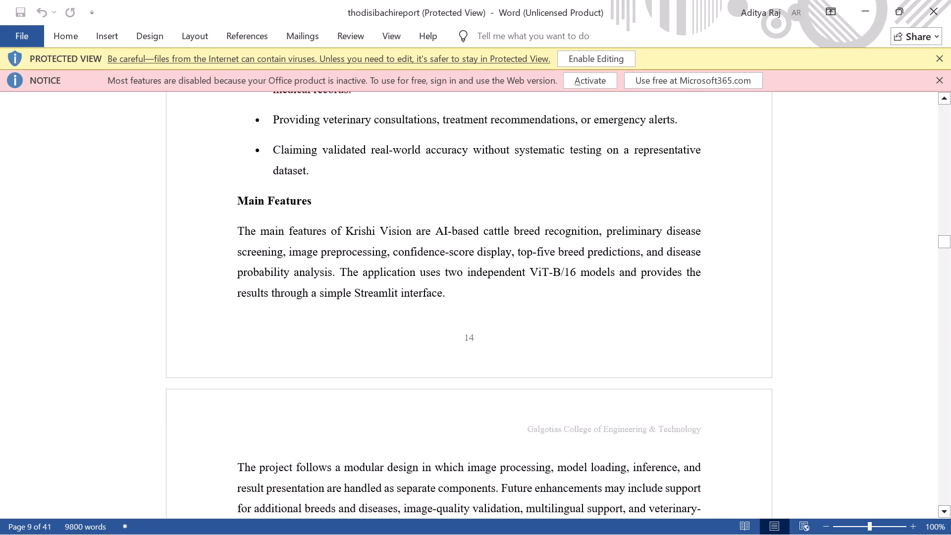
# Review section 3.2 Methodology and Tools Used, covering 3.2.1 Our Approach and 3.2.2 Technologies Used.
pyautogui.scroll(-6, 540, 299)
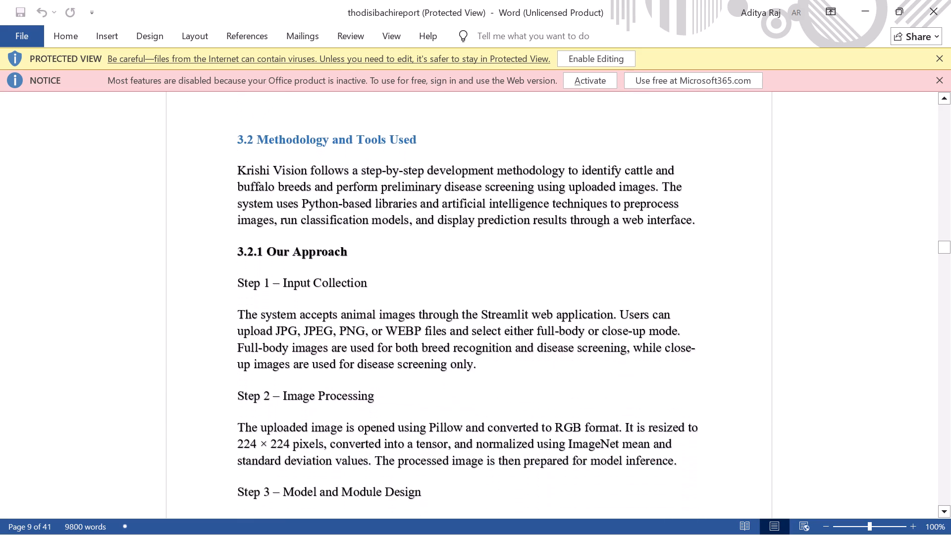
pyautogui.scroll(-4, 540, 299)
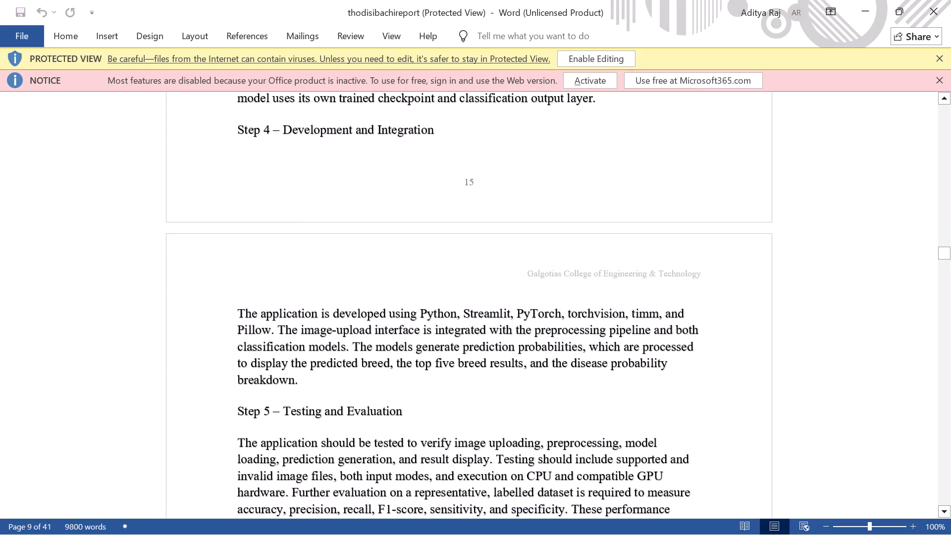
pyautogui.scroll(-5, 540, 299)
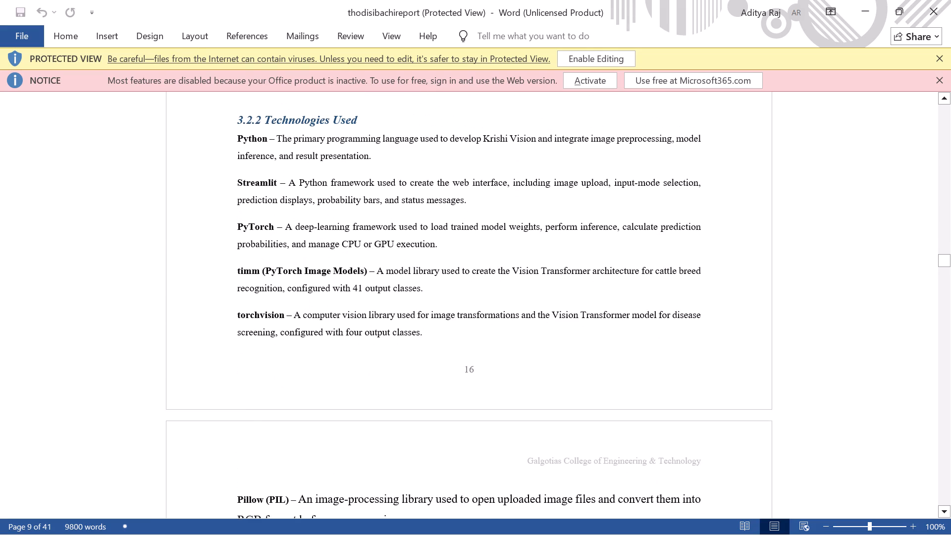
pyautogui.scroll(-3, 540, 299)
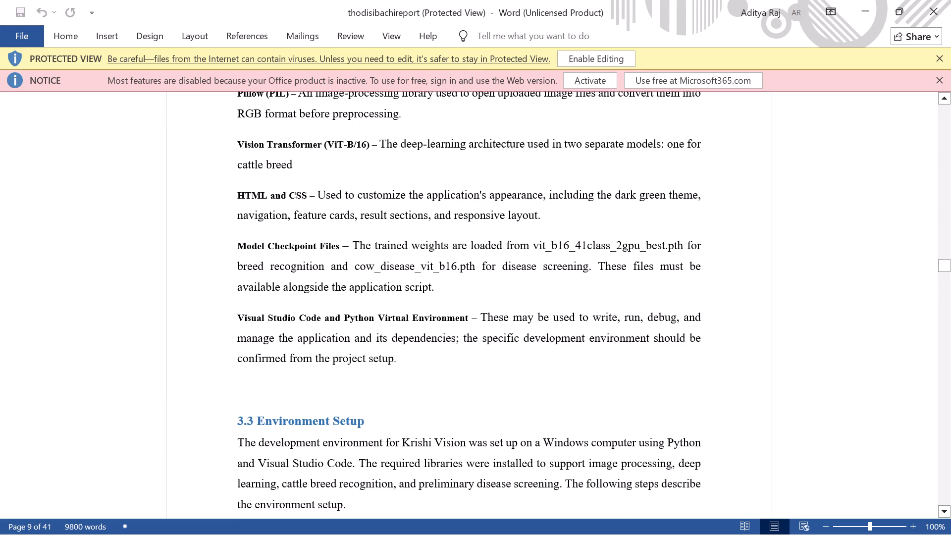
# Review the setup steps in section 3.3 Environment Setup and the start of 3.3.1 Implementation Strategy and Integration.
pyautogui.scroll(-3, 540, 299)
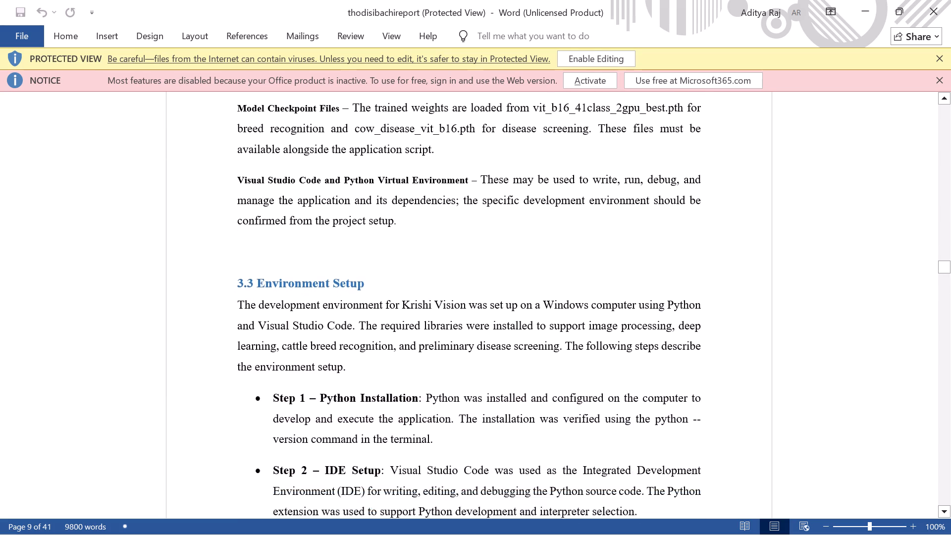
pyautogui.scroll(-5, 540, 299)
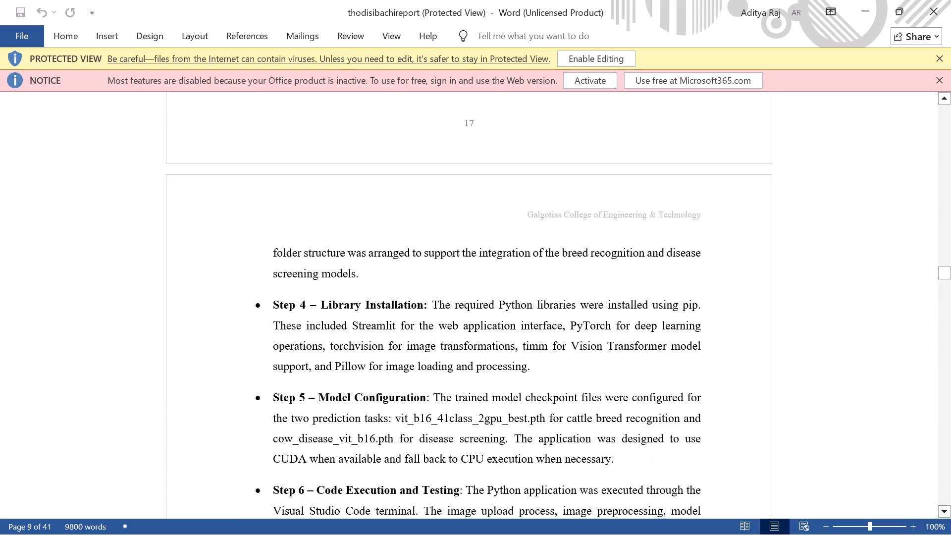
pyautogui.scroll(-7, 540, 299)
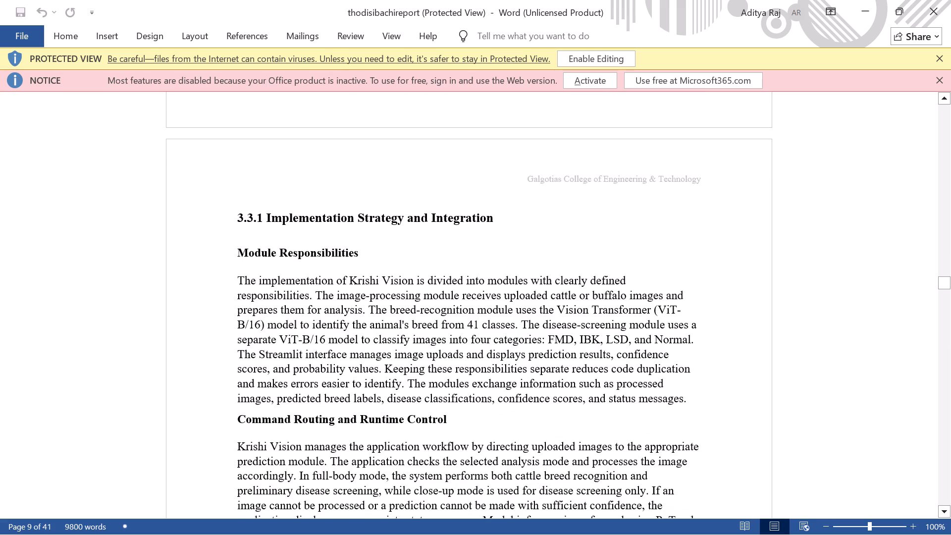
# Read section 3.3.1 Implementation Strategy and Integration through Verification and Maintenance, and section 3.3.2 Data Flow, Interfaces and Reliability.
pyautogui.scroll(-1, 540, 299)
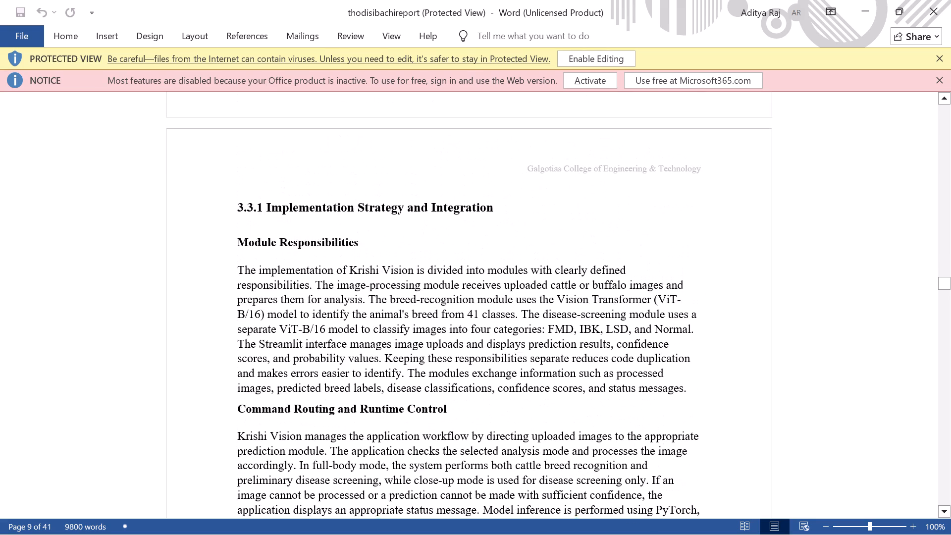
pyautogui.scroll(-9, 540, 299)
pyautogui.scroll(13, 540, 299)
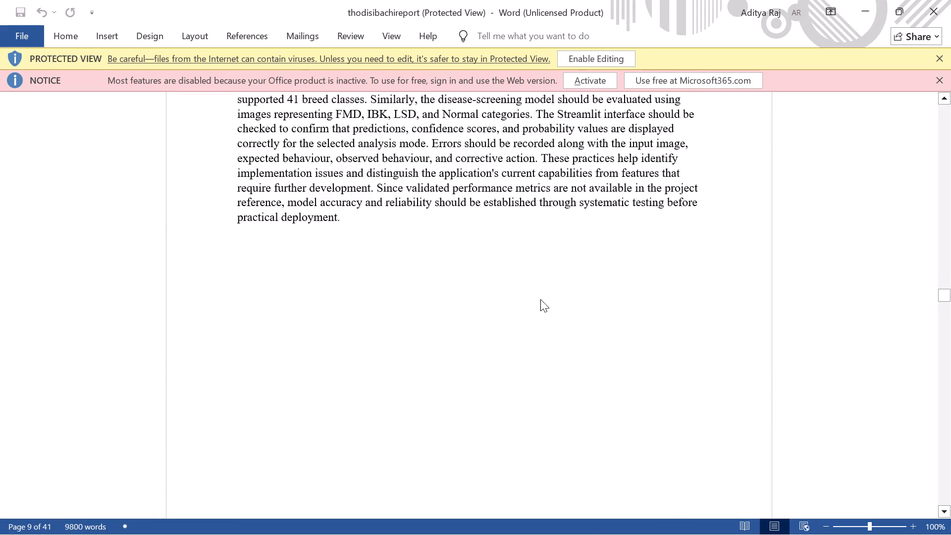
pyautogui.scroll(-1, 540, 299)
pyautogui.scroll(3, 540, 299)
pyautogui.scroll(-1, 540, 299)
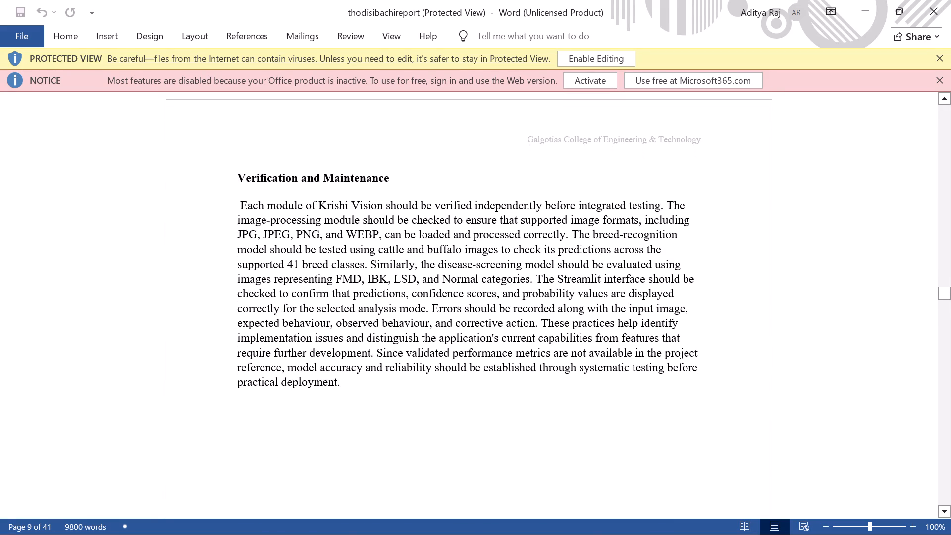
pyautogui.scroll(-4, 540, 299)
pyautogui.scroll(2, 540, 299)
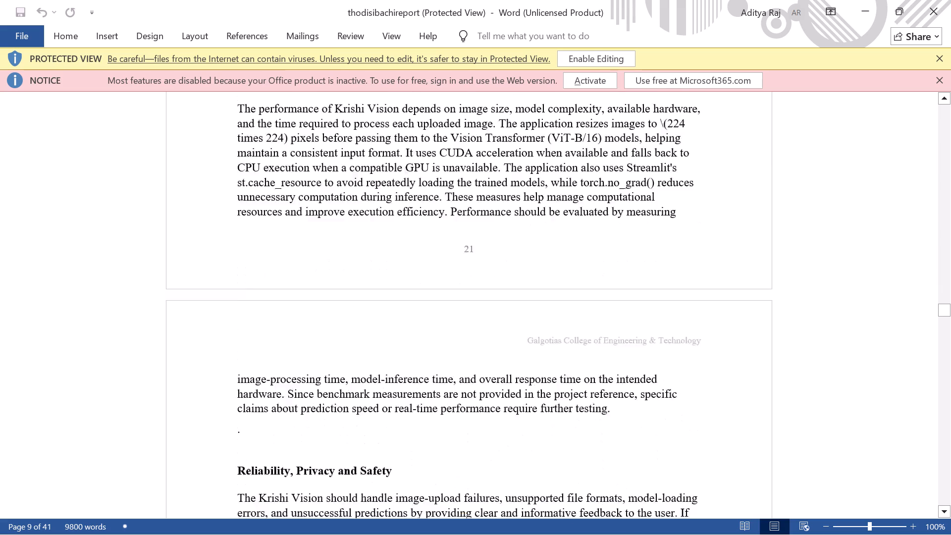
pyautogui.scroll(13, 540, 299)
pyautogui.scroll(-1, 540, 299)
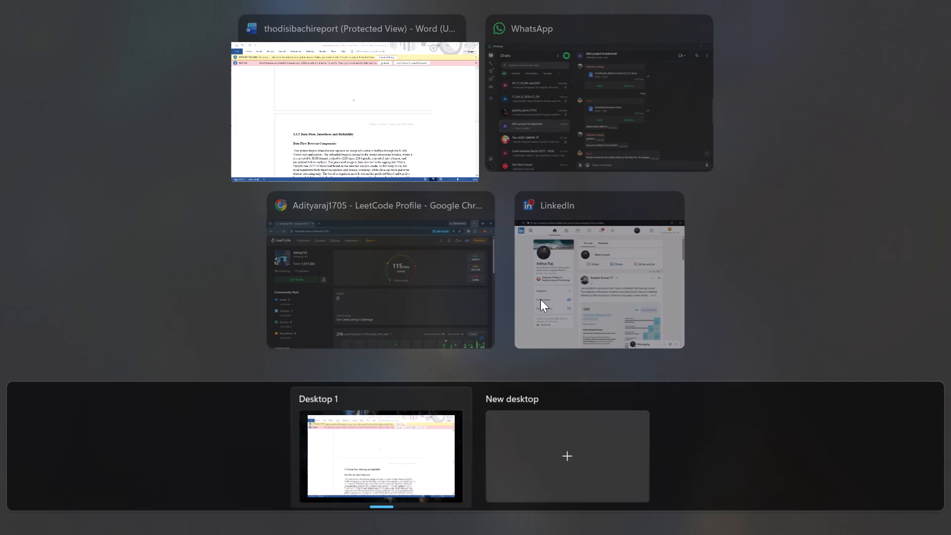
pyautogui.click(406, 38)
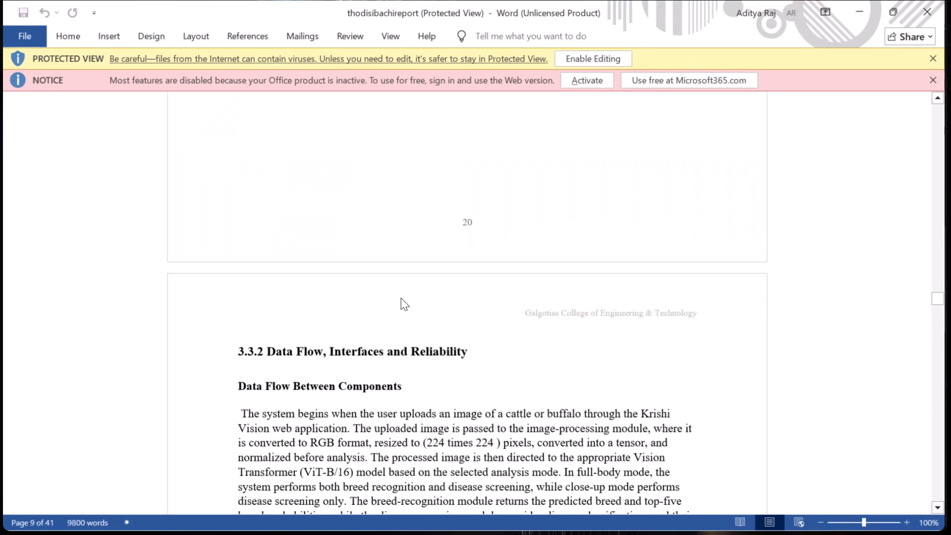
# Review section 3.4 Source Code / Modules, covering the voice.py, object_detection.py and ocr.py descriptions and their code figures.
pyautogui.scroll(-10, 401, 298)
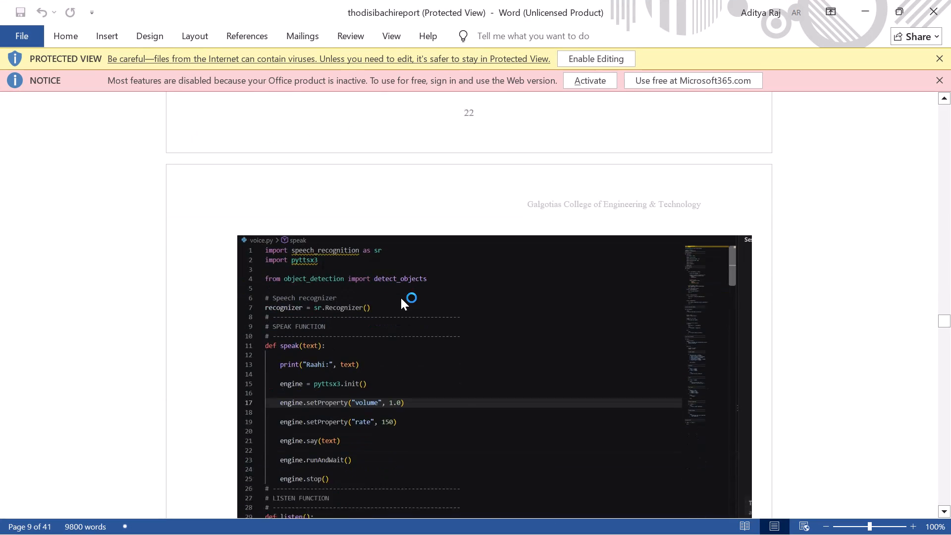
pyautogui.scroll(-1, 401, 298)
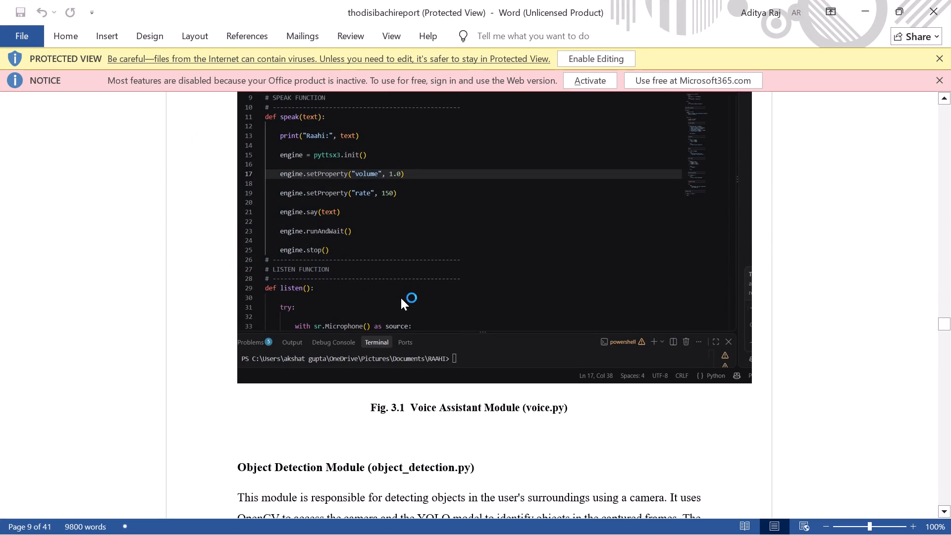
pyautogui.scroll(7, 401, 298)
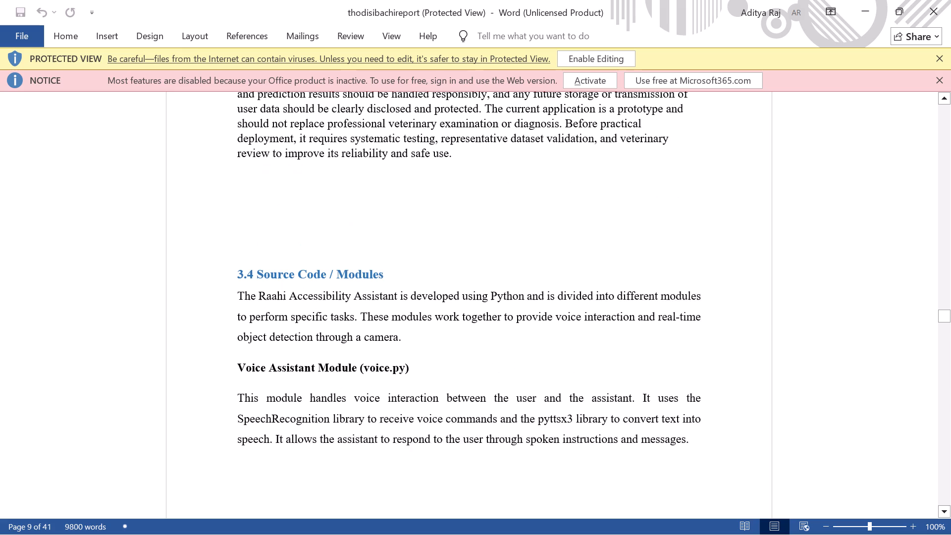
pyautogui.scroll(-1, 401, 298)
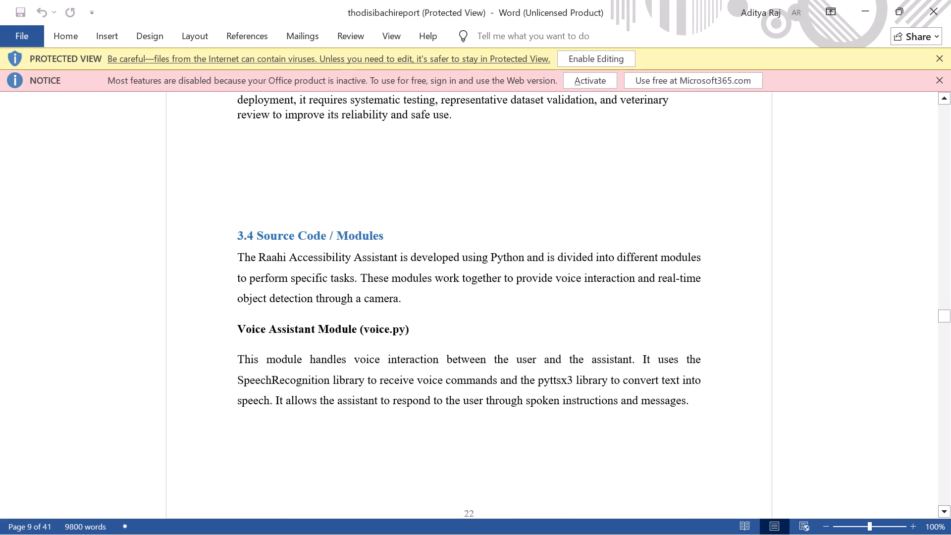
pyautogui.scroll(-5, 267, 275)
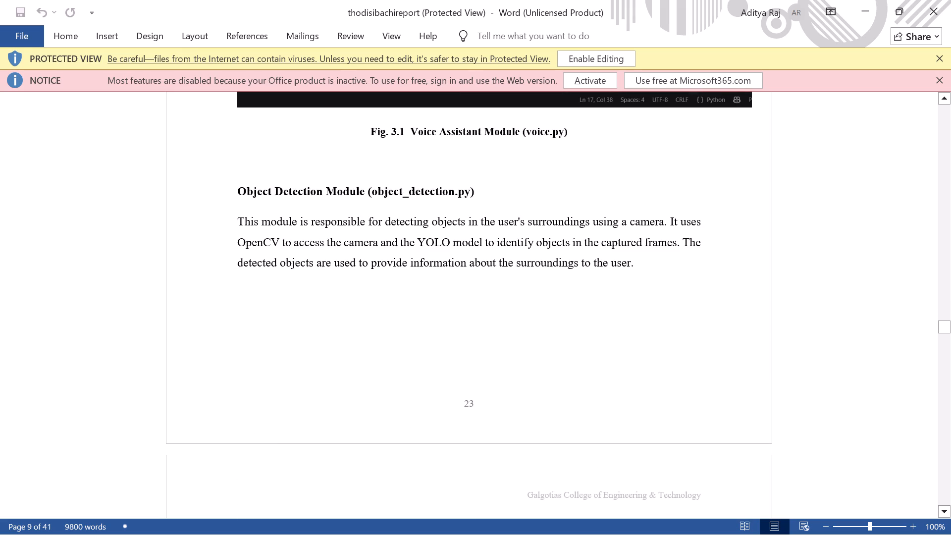
pyautogui.scroll(-3, 267, 275)
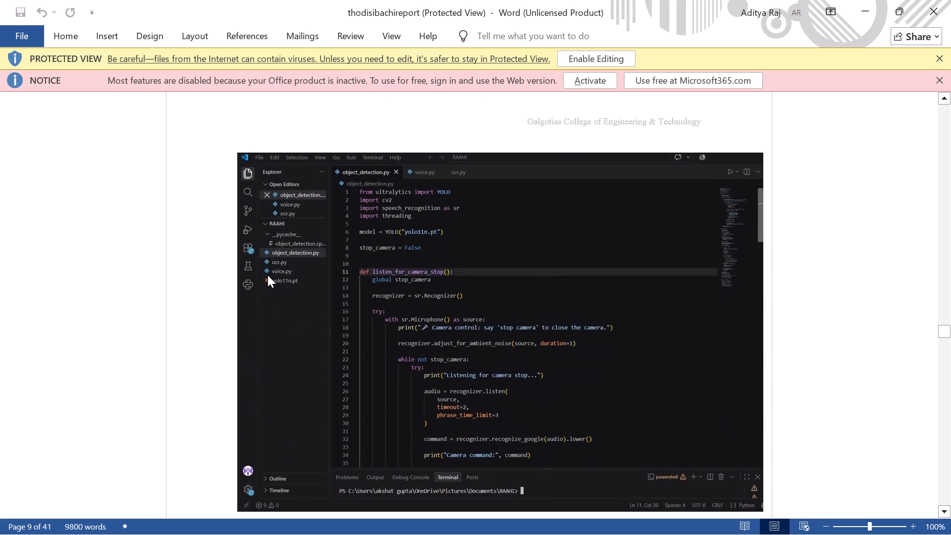
pyautogui.scroll(-3, 267, 275)
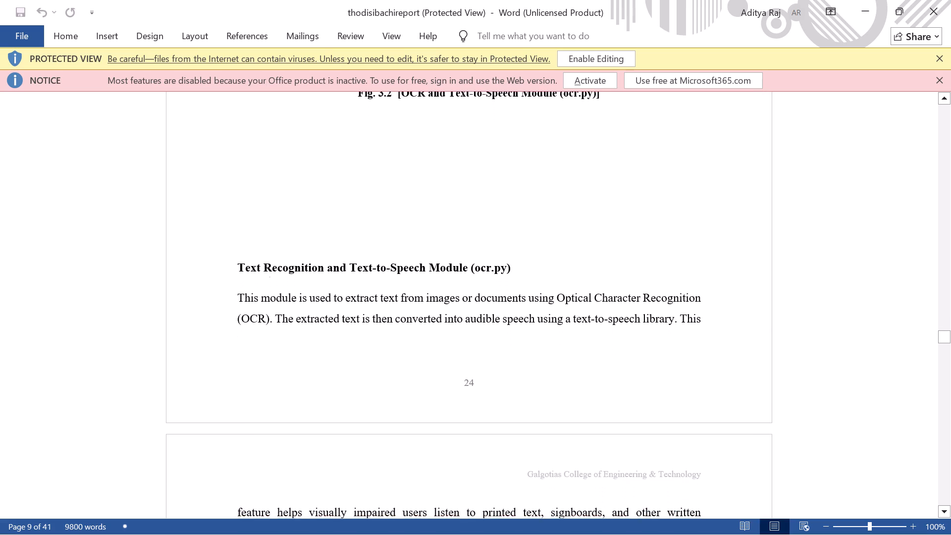
pyautogui.scroll(-4, 267, 275)
# Examine the output screens and testing text in section 4, Results / Snapshots, up to the start of section 5, Conclusion and Future Scope.
pyautogui.scroll(-2, 267, 275)
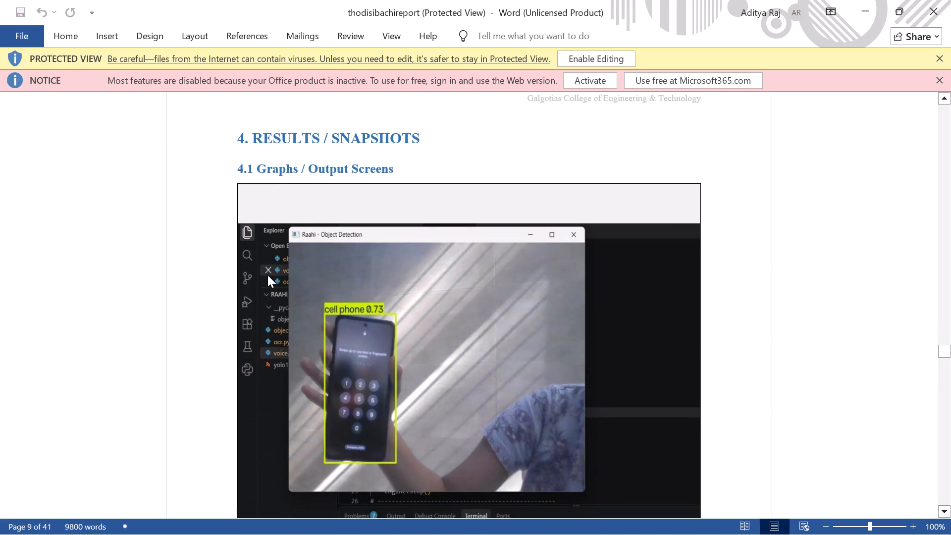
pyautogui.scroll(-3, 267, 275)
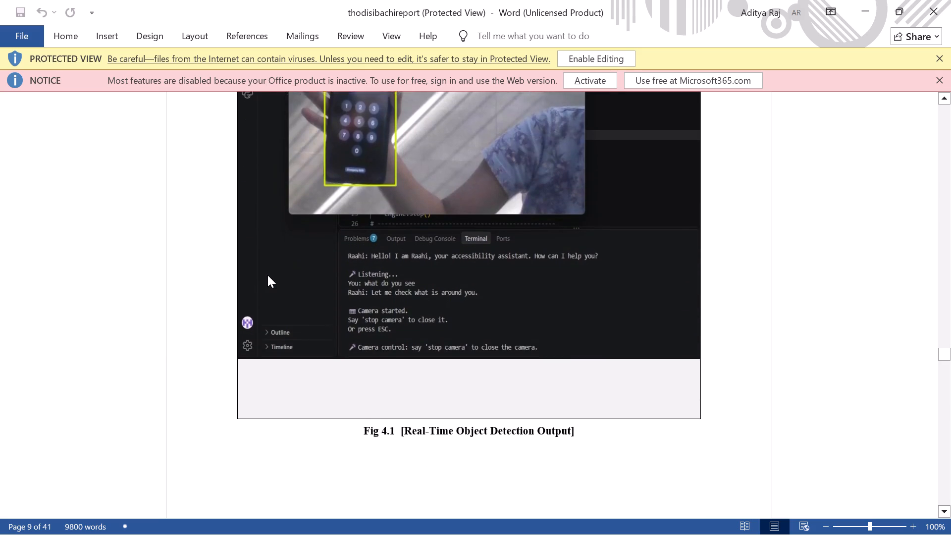
pyautogui.scroll(-4, 267, 275)
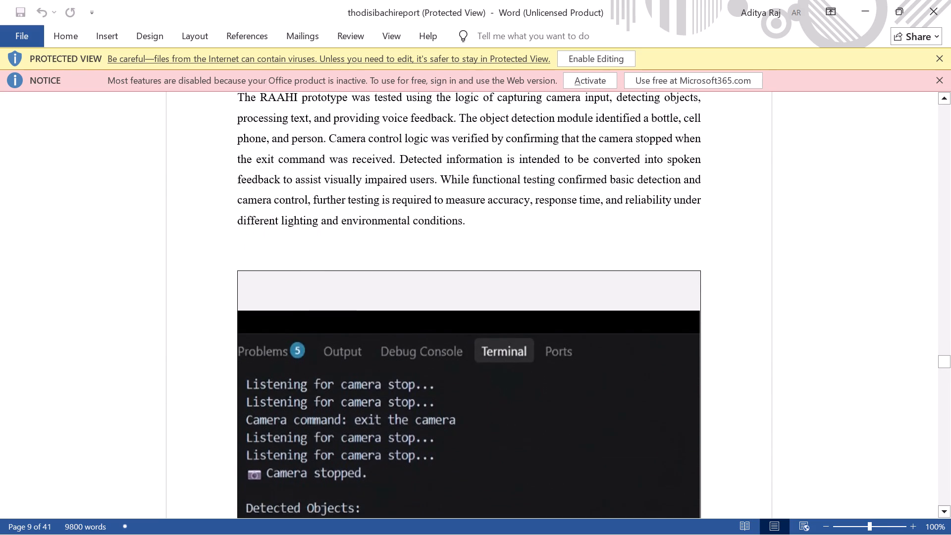
pyautogui.scroll(1, 267, 275)
pyautogui.scroll(-8, 267, 275)
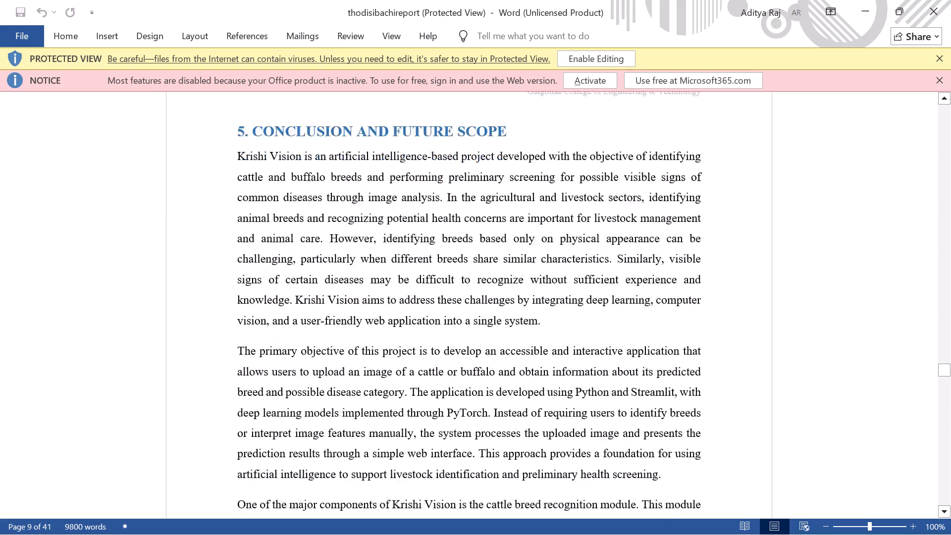
# Read the conclusion text of section 5, Conclusion and Future Scope, on the Krishi Vision objectives, technologies and outcomes.
pyautogui.scroll(-3, 267, 275)
pyautogui.scroll(4, 267, 275)
pyautogui.scroll(-1, 267, 275)
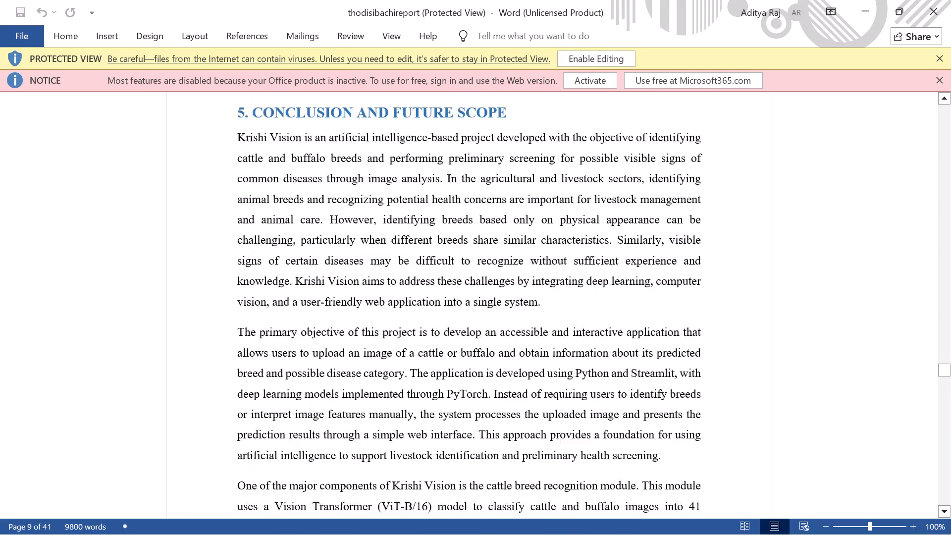
pyautogui.scroll(-7, 267, 275)
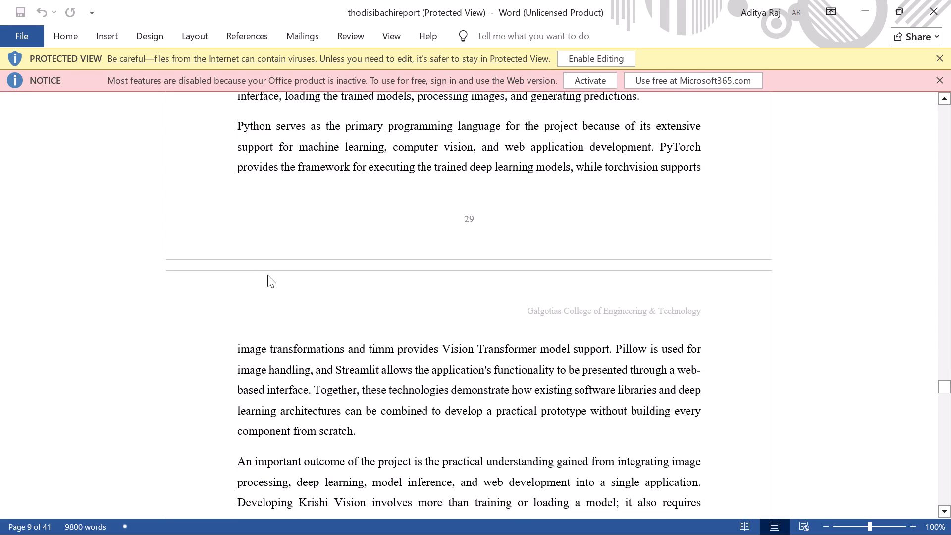
pyautogui.scroll(-5, 267, 275)
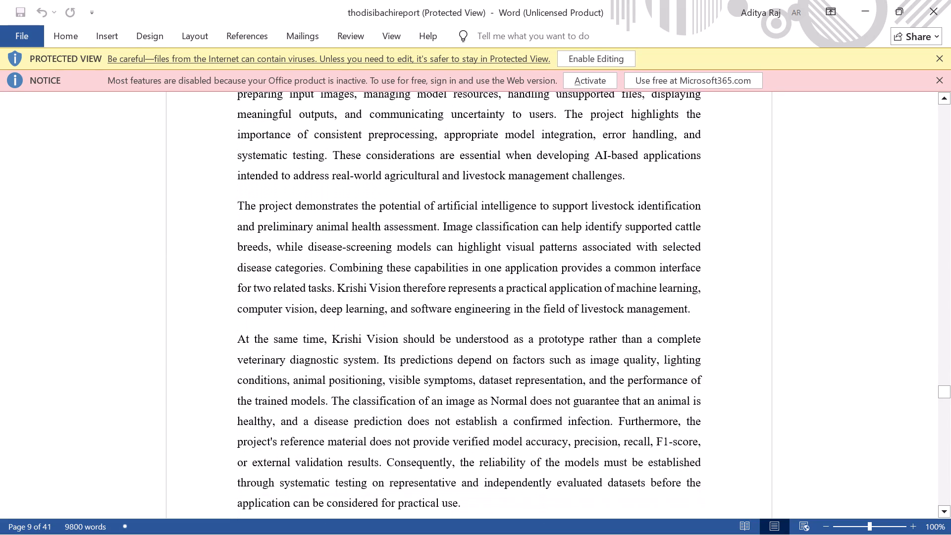
# Review the Limitations part of section 5 on breed recognition accuracy, image quality and disease screening.
pyautogui.scroll(-7, 267, 275)
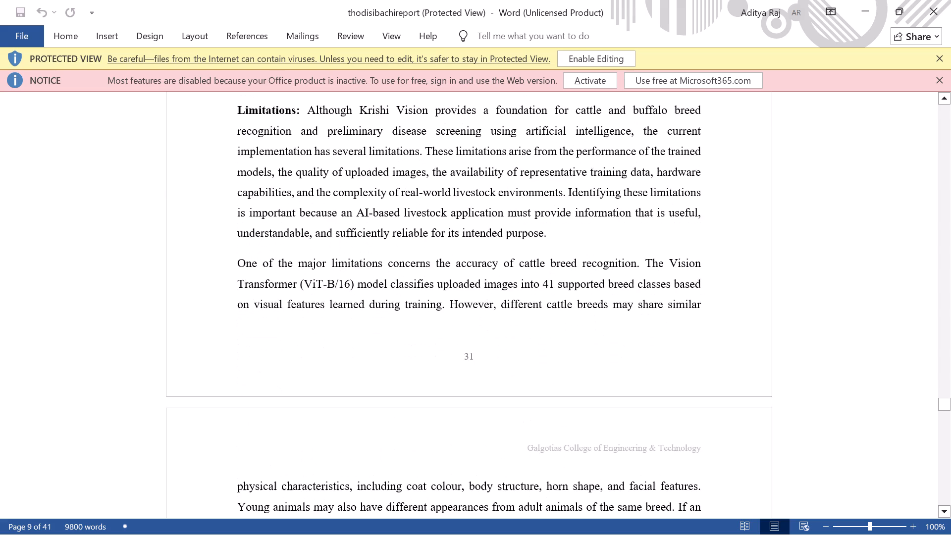
pyautogui.scroll(-2, 267, 275)
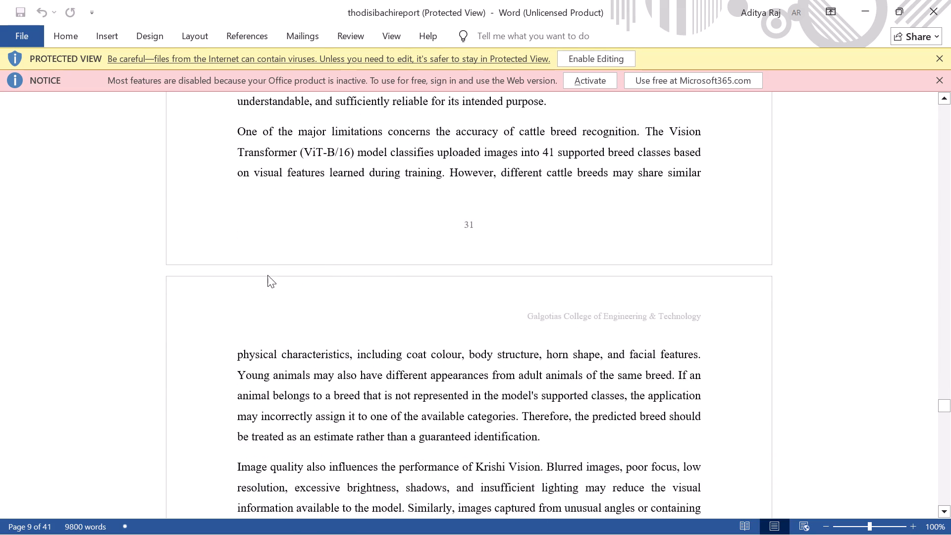
pyautogui.scroll(-2, 267, 275)
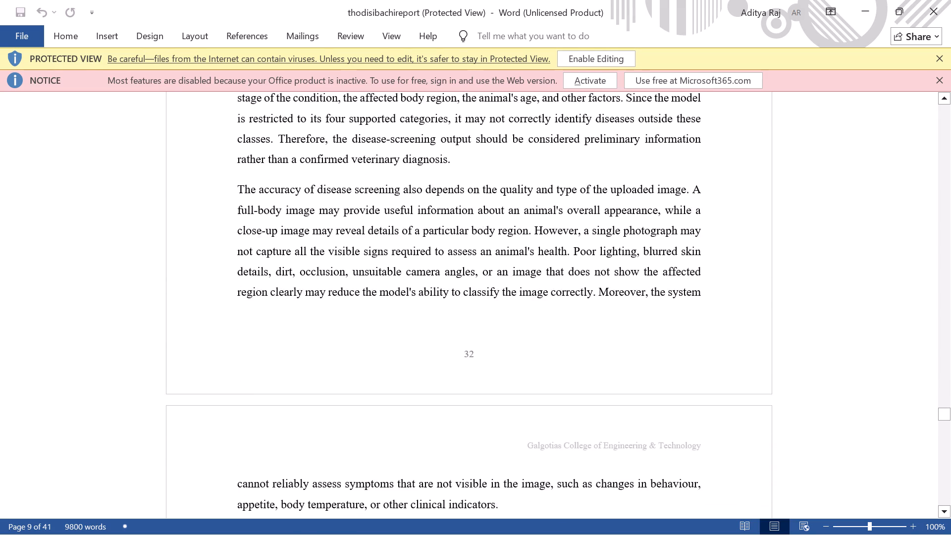
pyautogui.scroll(-9, 267, 275)
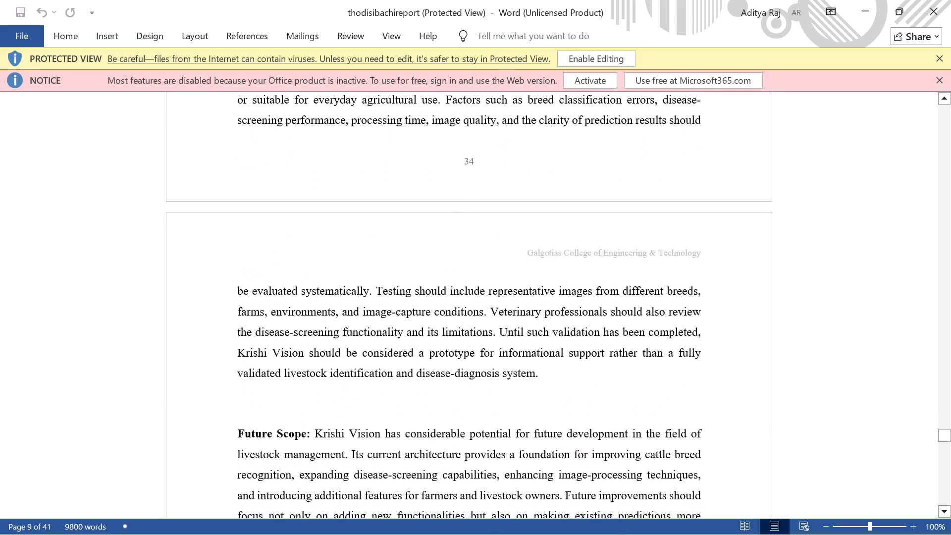
# Review the Future Scope part of section 5 and the numbered reference list with DOI links through the end of the report.
pyautogui.scroll(-5, 267, 275)
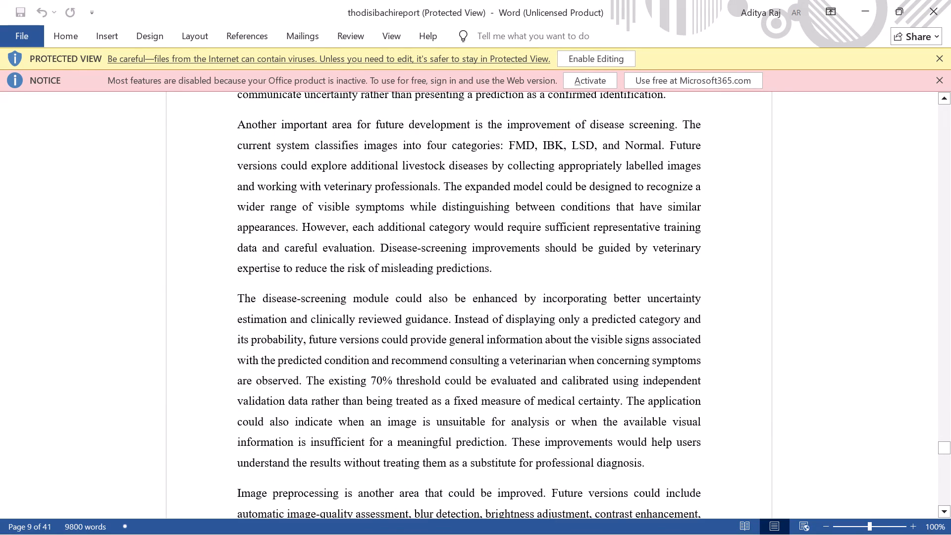
pyautogui.scroll(-6, 267, 275)
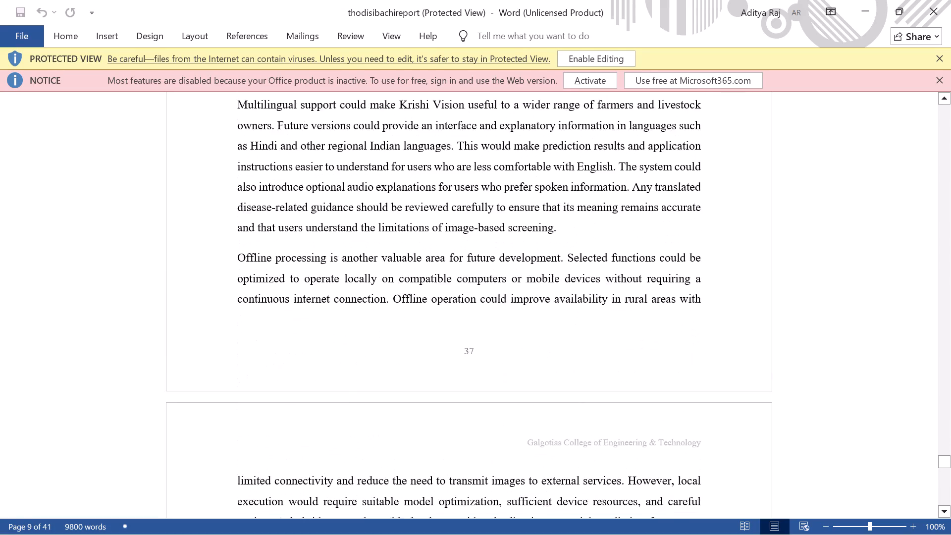
pyautogui.scroll(-12, 267, 275)
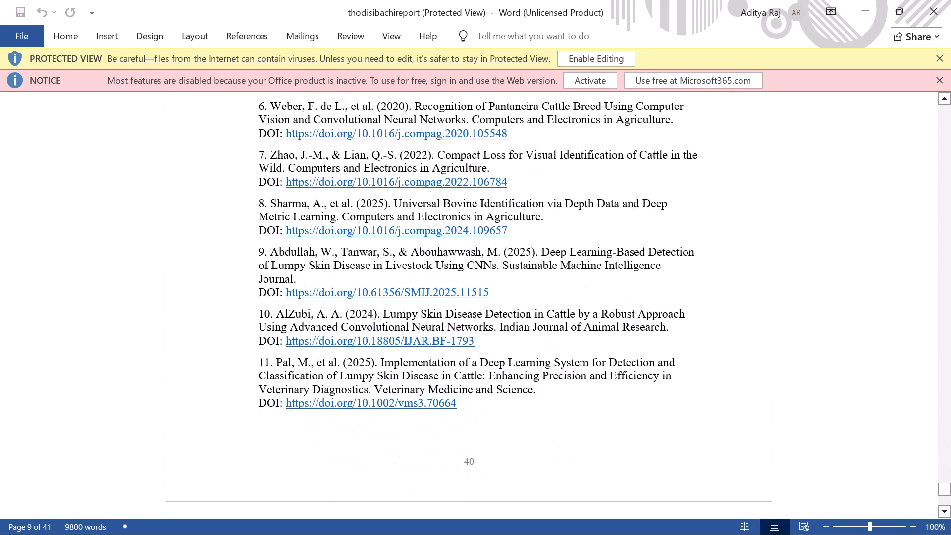
pyautogui.scroll(1, 267, 275)
pyautogui.scroll(-1, 267, 275)
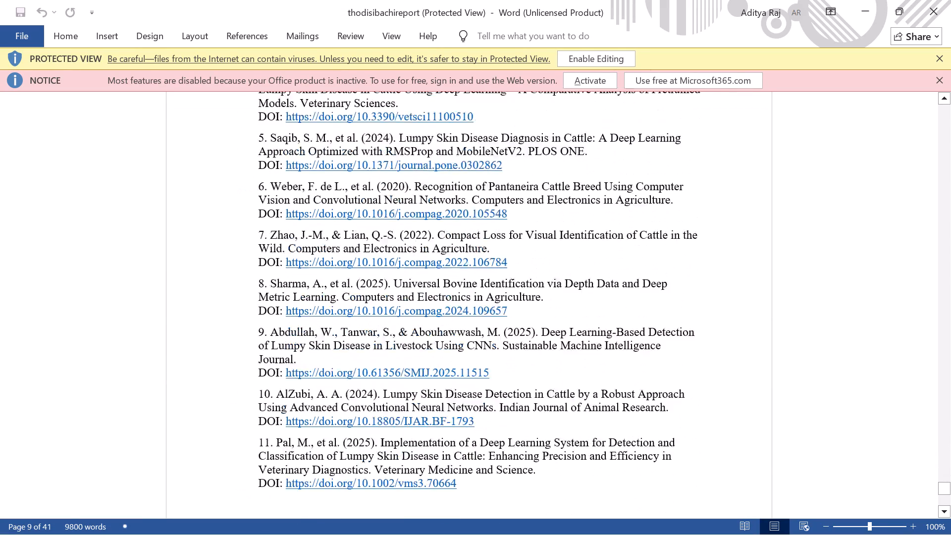
pyautogui.scroll(-11, 267, 275)
# Go back to the title page and check sections 3.3.2 Data Flow, Interfaces and Reliability and 3.4 Source Code / Modules.
pyautogui.scroll(16, 267, 275)
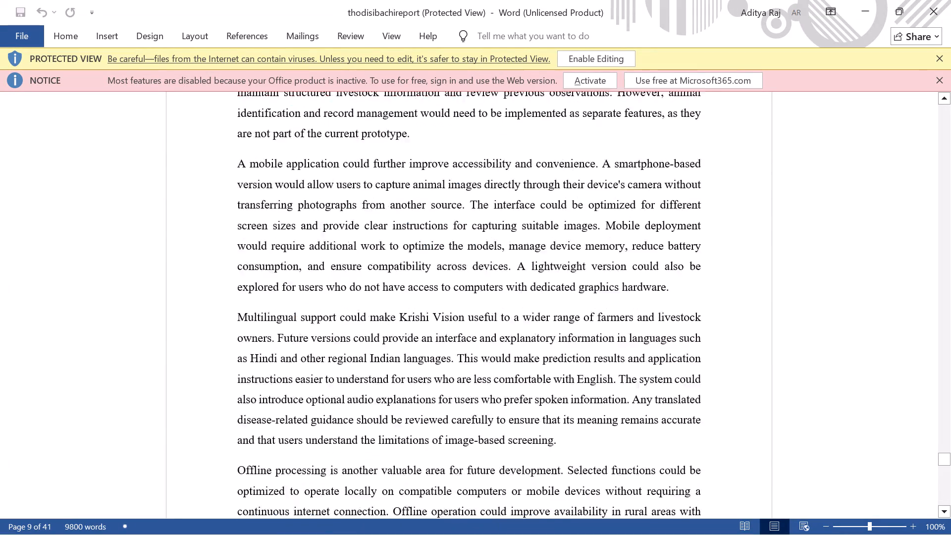
pyautogui.scroll(14, 267, 275)
pyautogui.scroll(13, 267, 275)
pyautogui.scroll(15, 267, 275)
pyautogui.scroll(20, 267, 275)
pyautogui.scroll(18, 267, 275)
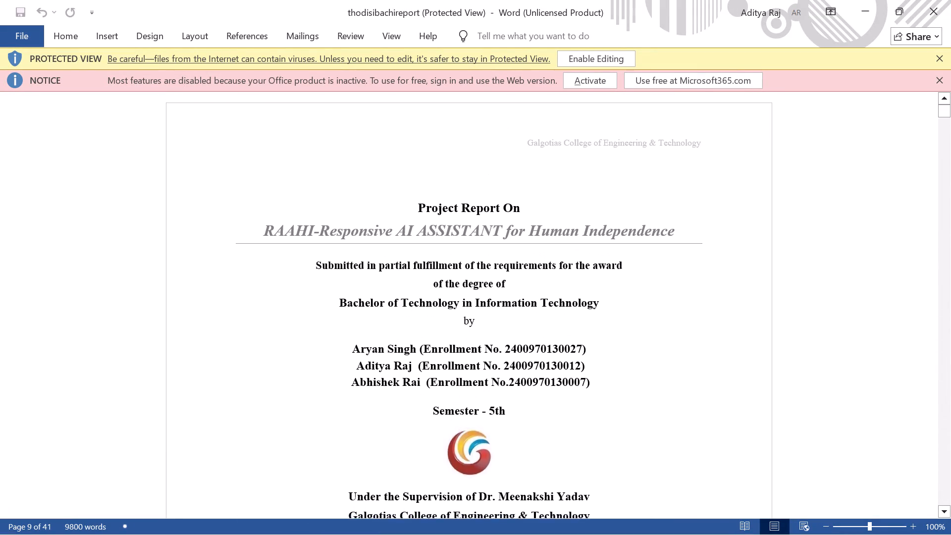
pyautogui.scroll(-12, 267, 275)
pyautogui.scroll(-13, 267, 275)
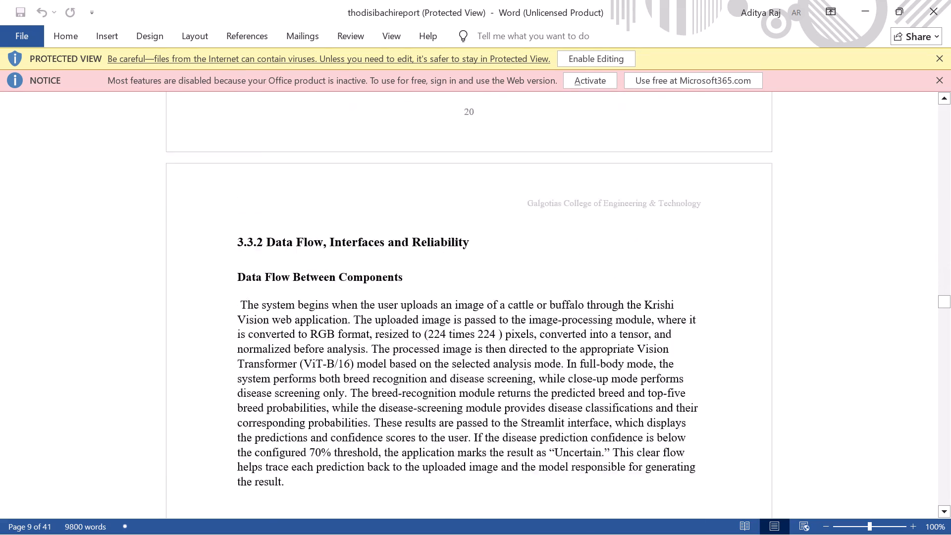
pyautogui.scroll(-7, 267, 275)
pyautogui.scroll(3, 267, 275)
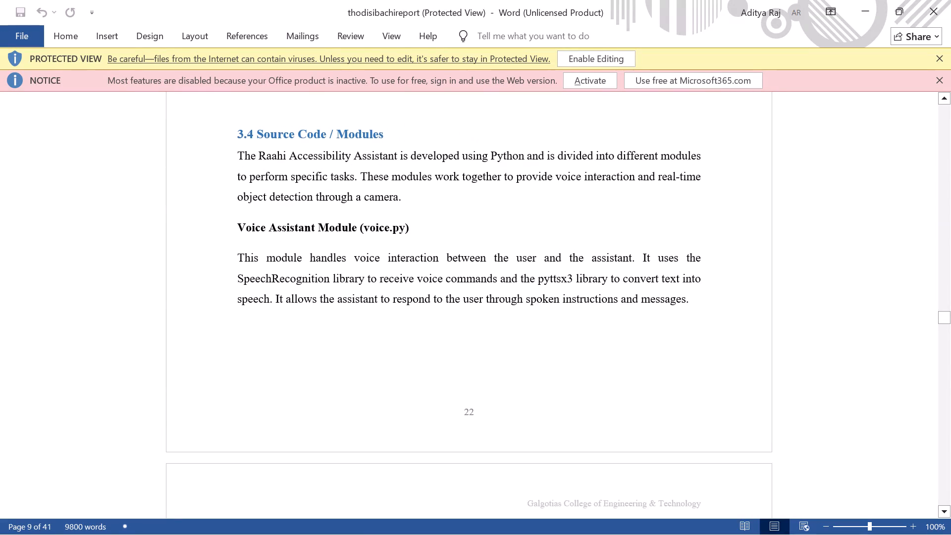
pyautogui.scroll(2, 267, 275)
pyautogui.hscroll(1, 267, 275)
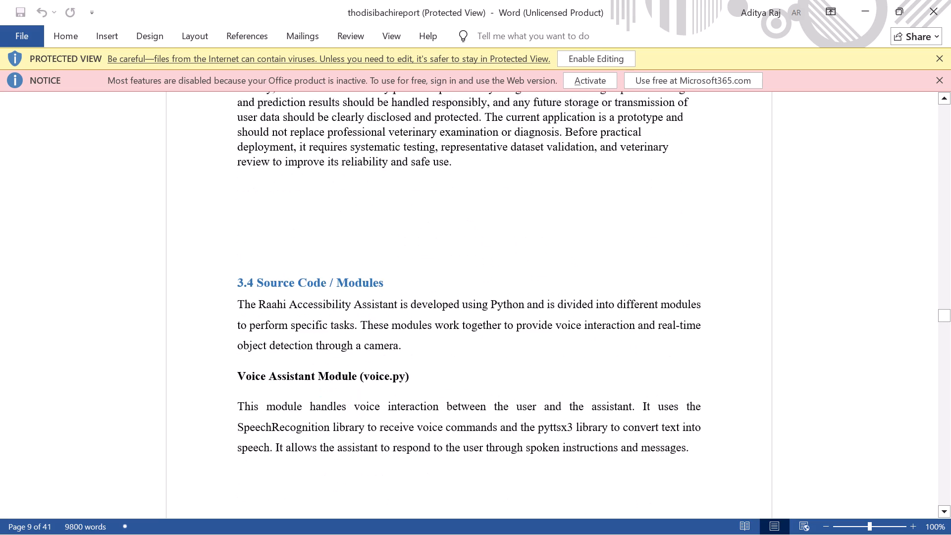
pyautogui.hscroll(1, 267, 275)
# Enable editing for the report, which is open in Protected View.
pyautogui.click(323, 281)
pyautogui.write('nn')
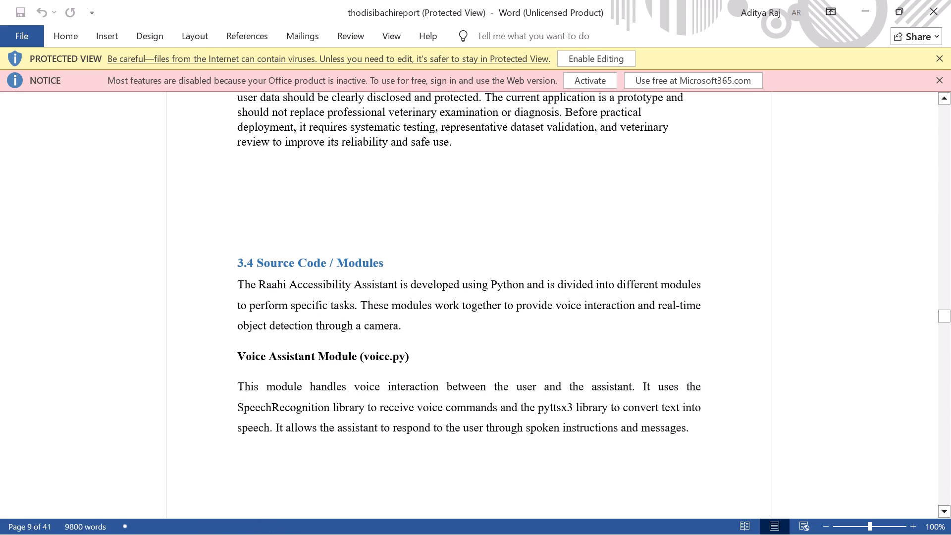
pyautogui.click(593, 60)
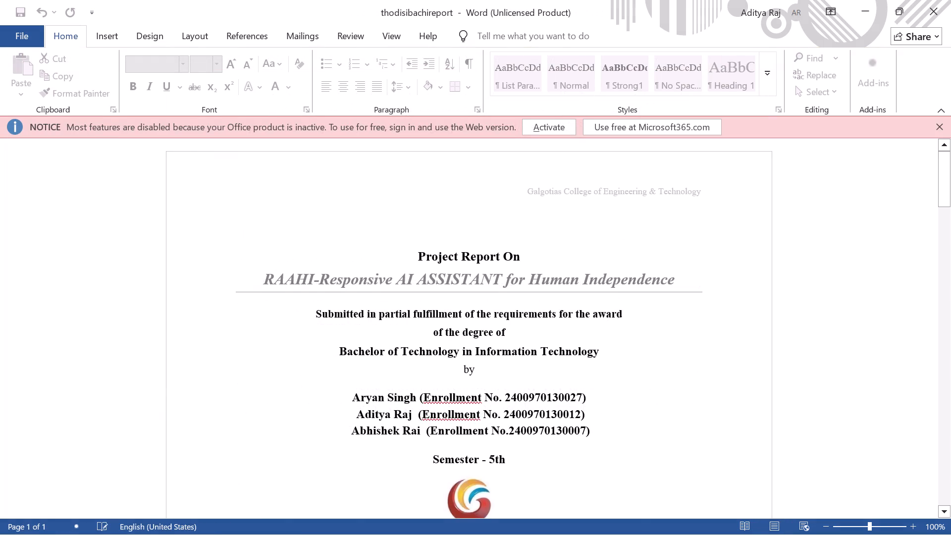
# Look through the report from the title page to the Fig 4.1 object detection output and back over the Python module descriptions in section 3.4.
pyautogui.scroll(-17, 456, 328)
pyautogui.scroll(-10, 456, 328)
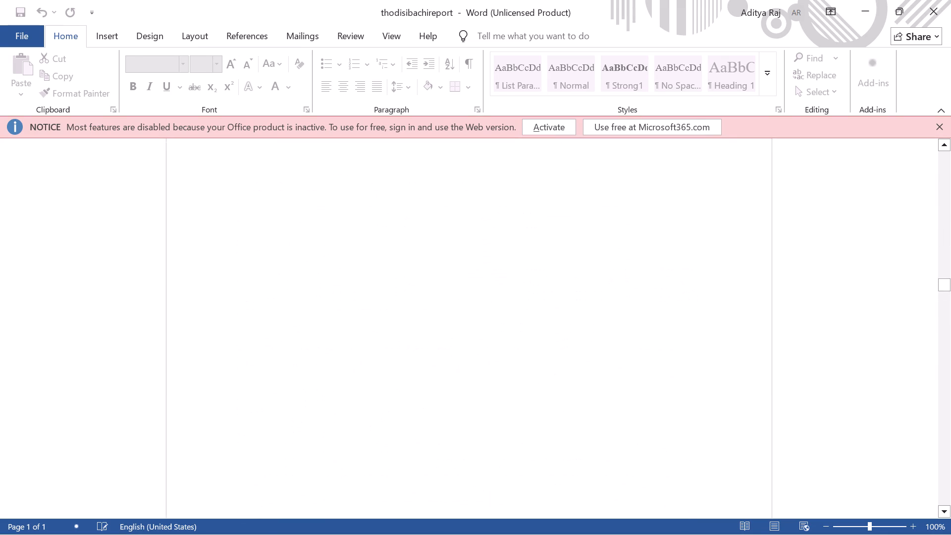
pyautogui.scroll(-4, 456, 328)
pyautogui.scroll(1, 456, 328)
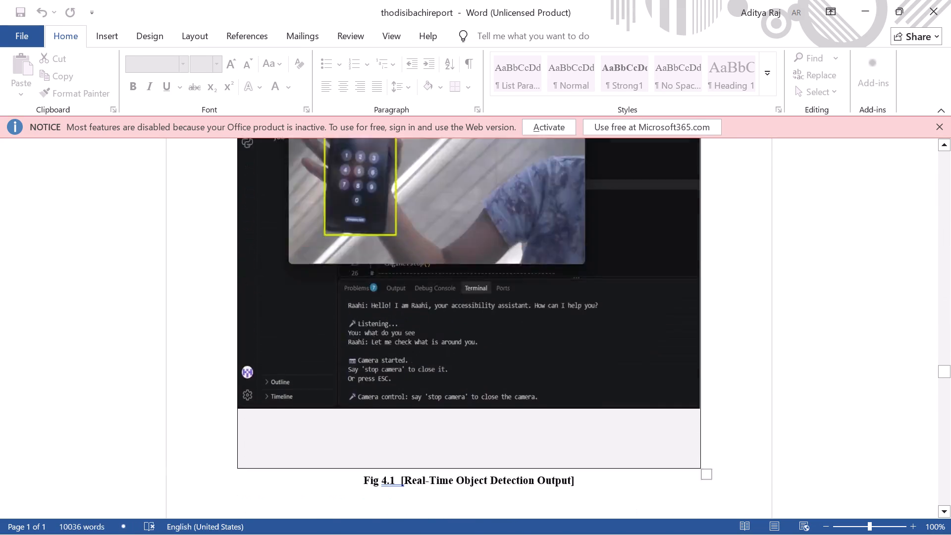
pyautogui.scroll(8, 456, 328)
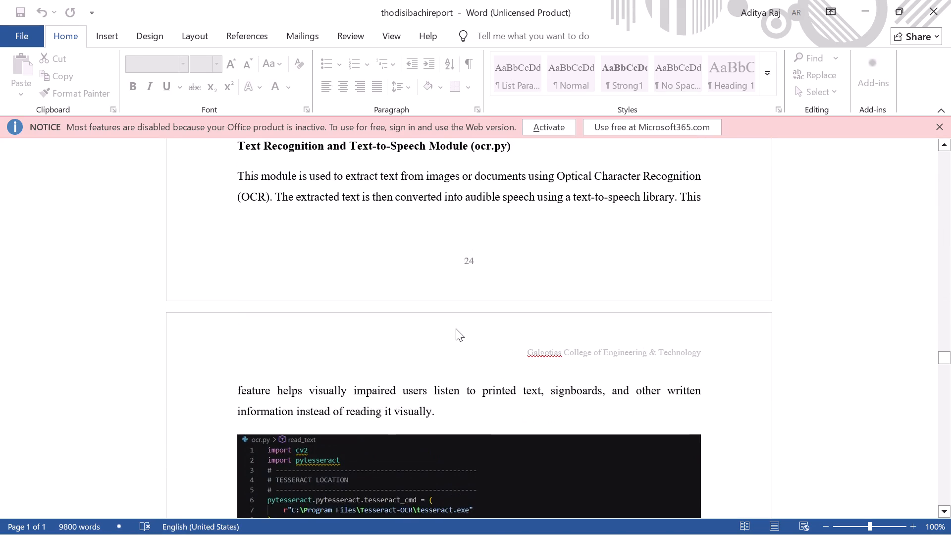
pyautogui.scroll(6, 456, 328)
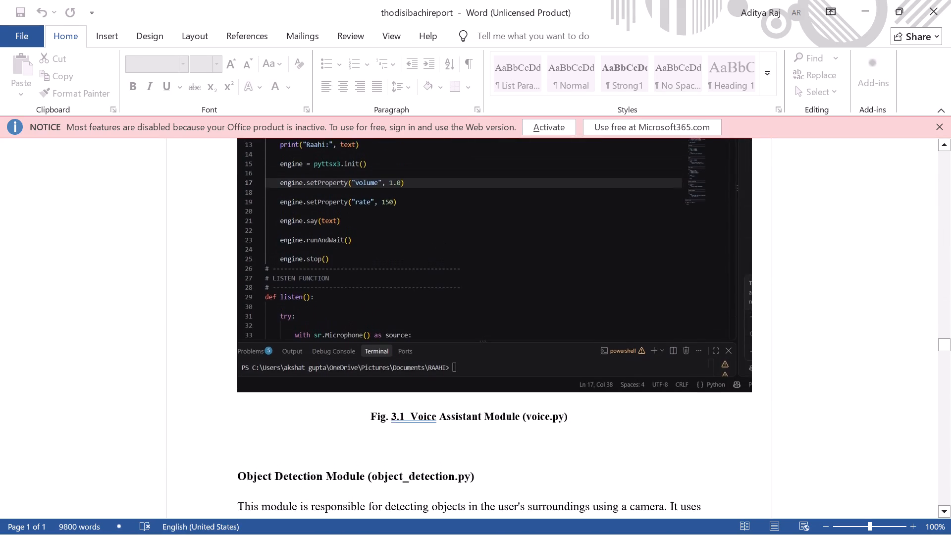
pyautogui.scroll(6, 456, 328)
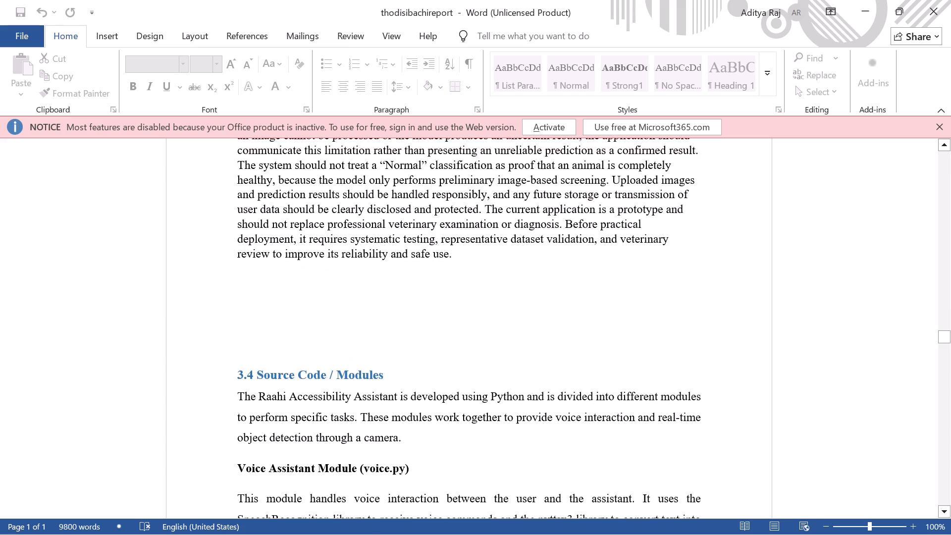
# Examine the Reliability, Privacy and Safety text and the section 3.4 Source Code / Modules introduction with its Voice Assistant Module.
pyautogui.scroll(-5, 456, 328)
pyautogui.scroll(3, 456, 328)
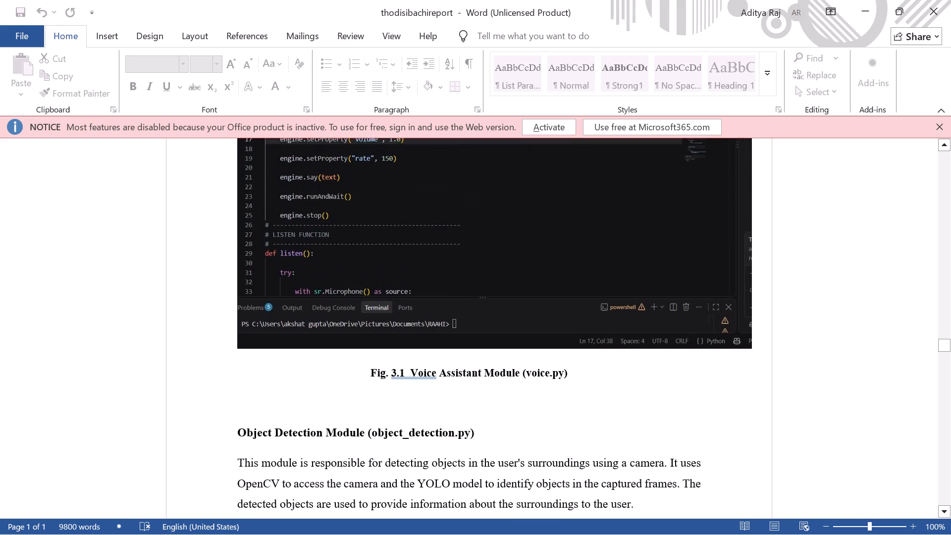
pyautogui.scroll(3, 456, 328)
pyautogui.scroll(-1, 456, 328)
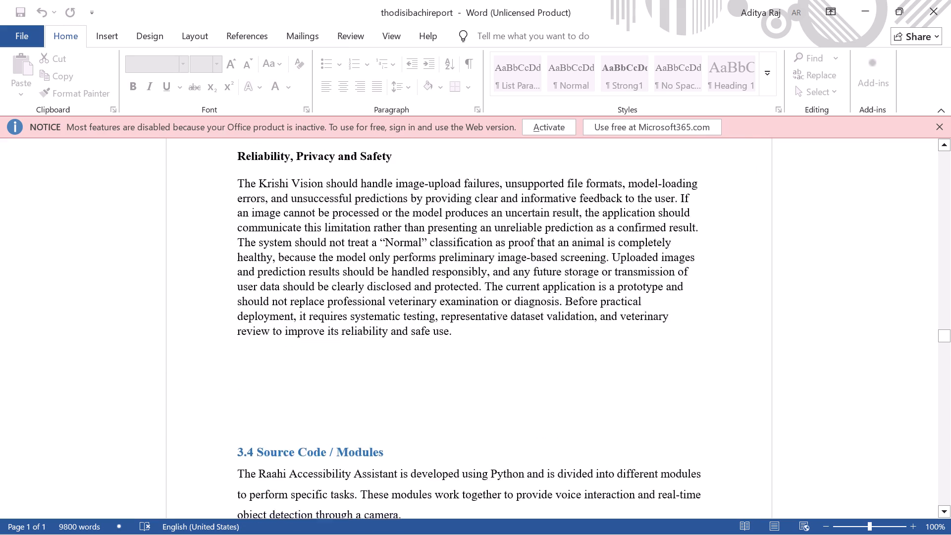
pyautogui.scroll(-1, 456, 328)
pyautogui.scroll(3, 456, 328)
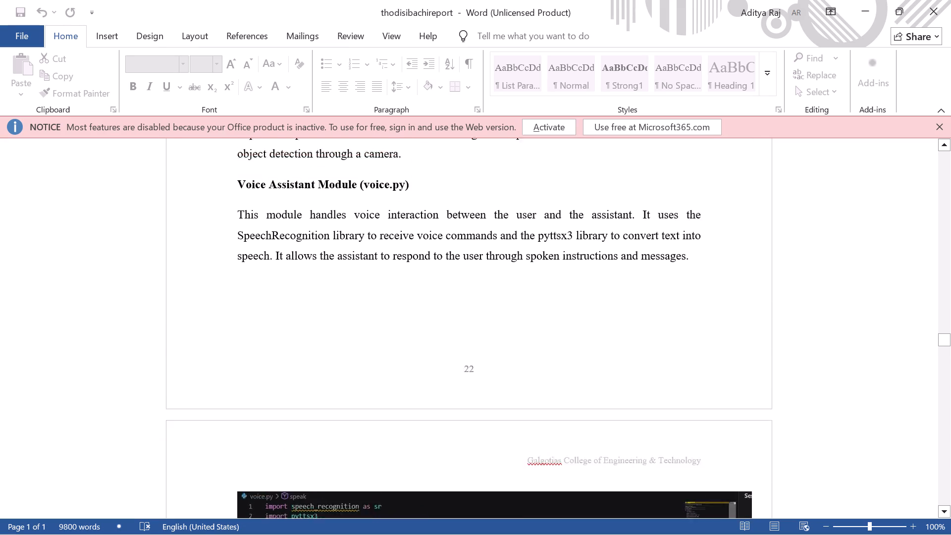
pyautogui.scroll(2, 456, 328)
pyautogui.scroll(-2, 456, 328)
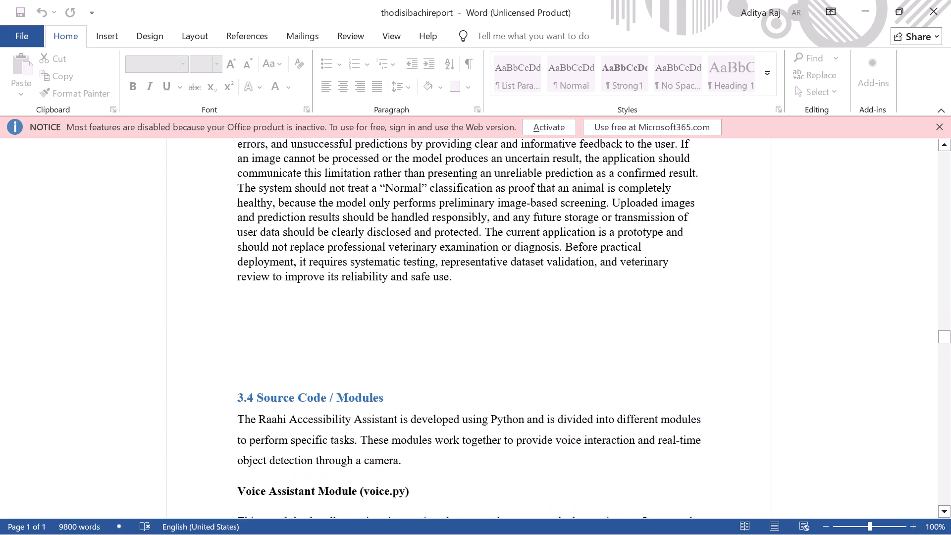
pyautogui.scroll(-1, 456, 328)
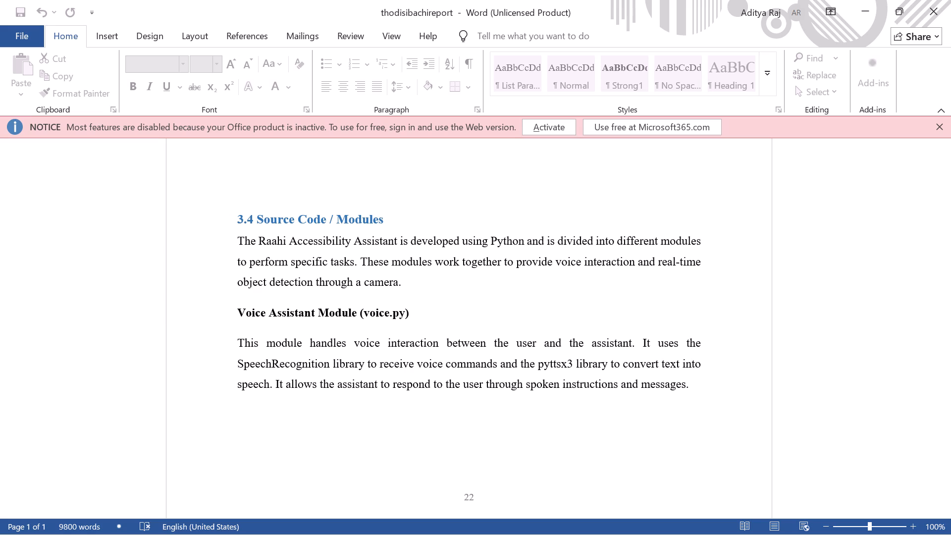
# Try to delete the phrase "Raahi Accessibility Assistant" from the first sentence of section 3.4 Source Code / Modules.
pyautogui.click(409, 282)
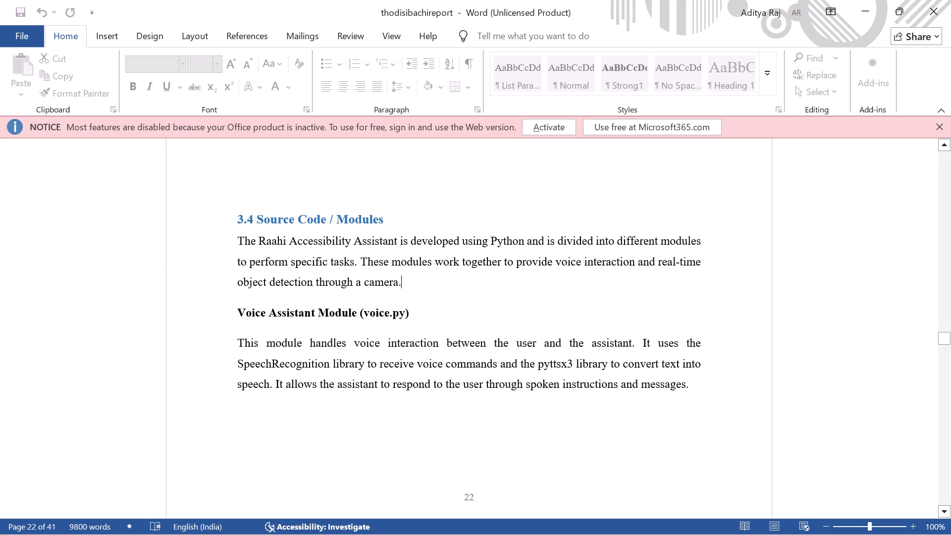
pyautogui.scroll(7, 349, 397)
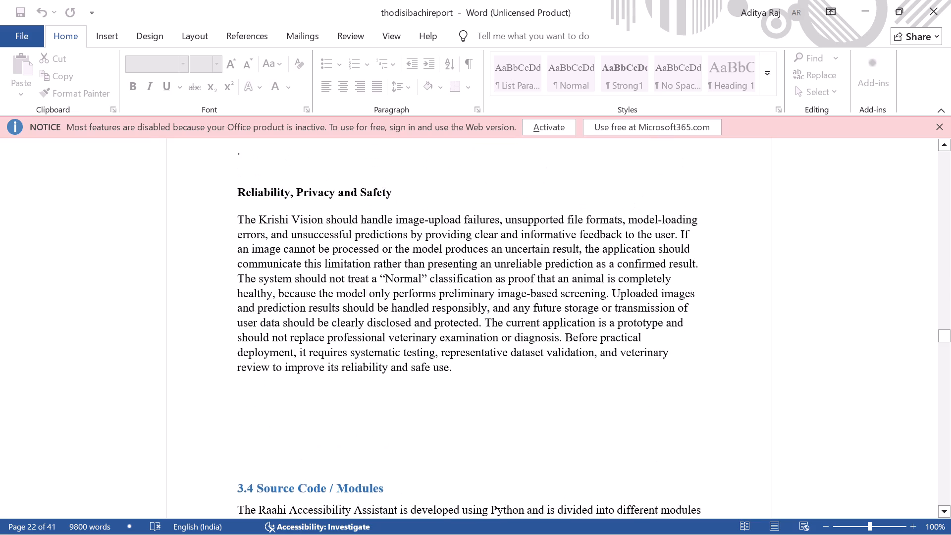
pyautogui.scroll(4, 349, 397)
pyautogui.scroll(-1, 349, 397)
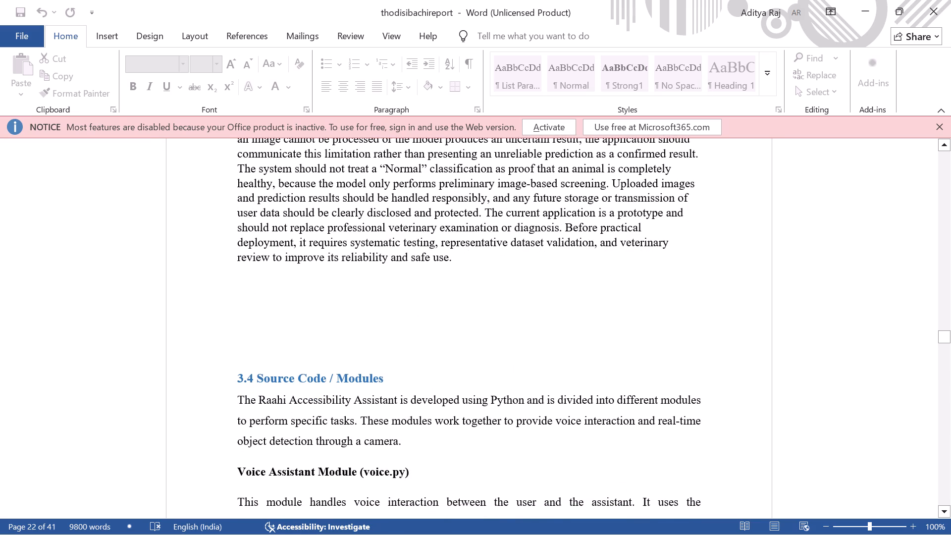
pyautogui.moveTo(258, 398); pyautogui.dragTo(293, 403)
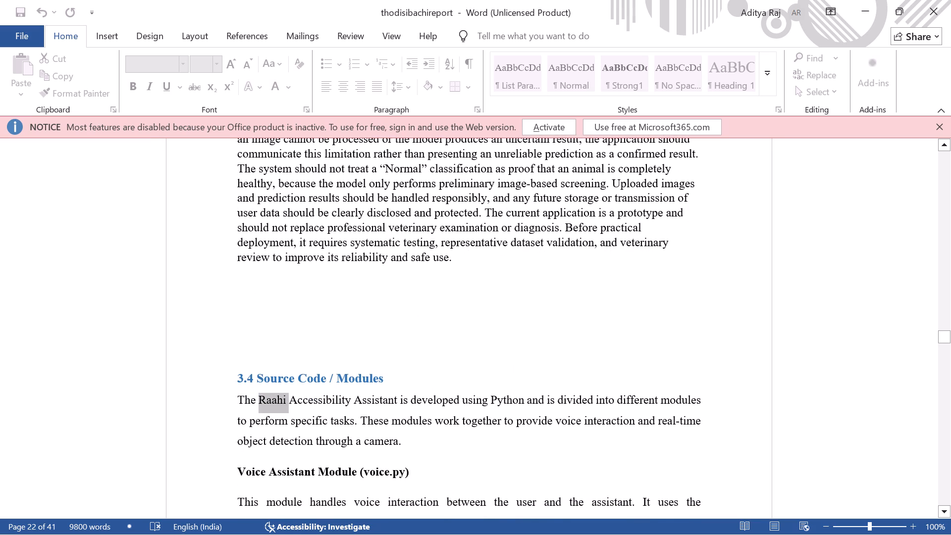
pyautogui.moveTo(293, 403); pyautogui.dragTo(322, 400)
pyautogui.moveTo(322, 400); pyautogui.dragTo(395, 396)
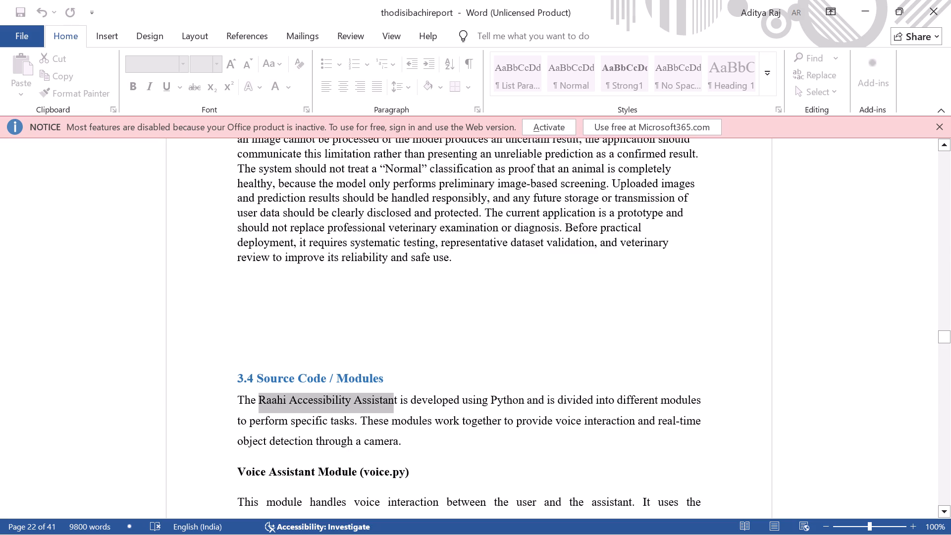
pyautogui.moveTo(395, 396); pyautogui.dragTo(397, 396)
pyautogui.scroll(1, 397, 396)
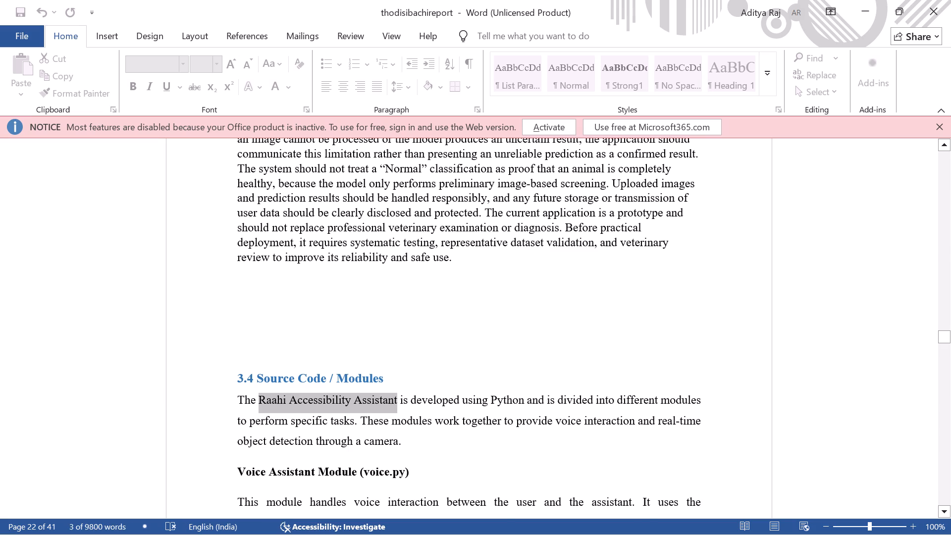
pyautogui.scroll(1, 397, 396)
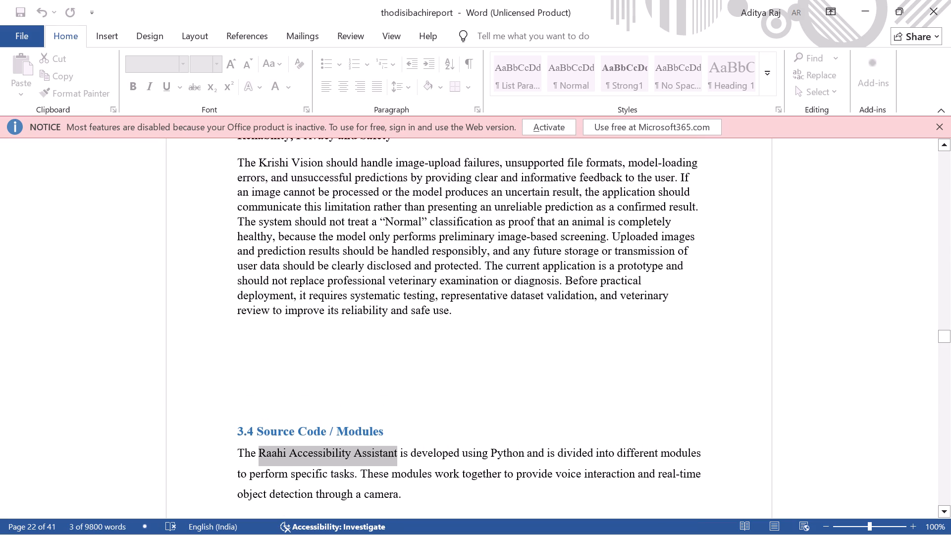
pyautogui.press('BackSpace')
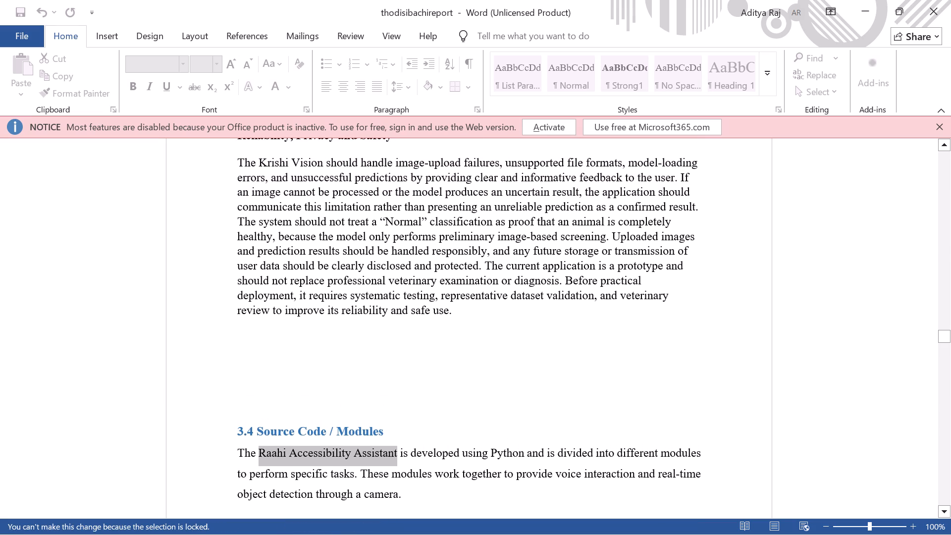
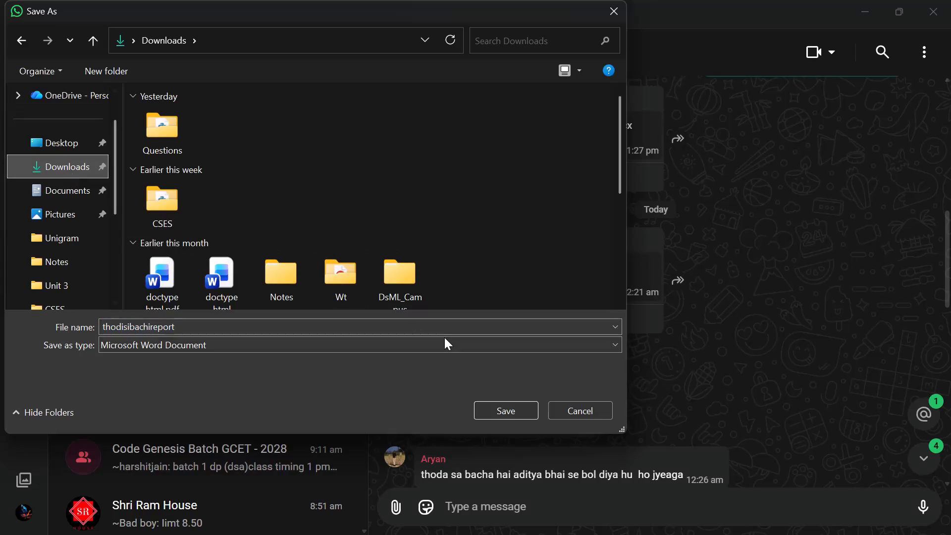
# Choose the Downloads folder as the location for saving the thodisibachireport Word document from the WhatsApp chat.
pyautogui.doubleClick(80, 164)
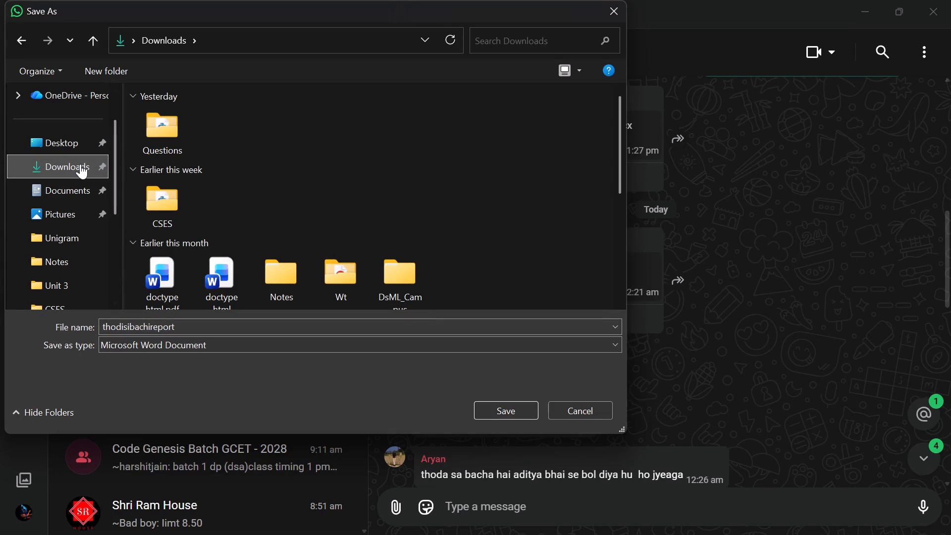
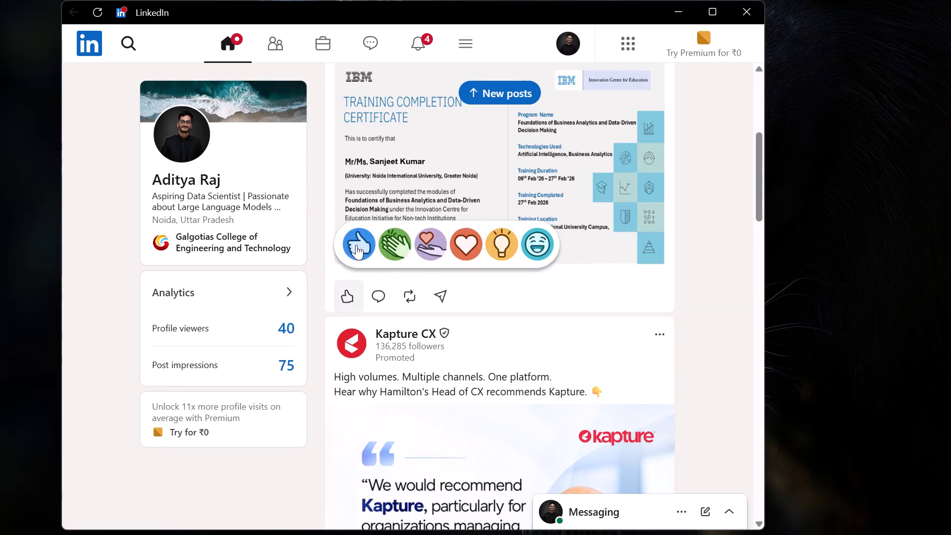
# React with Like to the feed post showing the IBM training completion certificate.
pyautogui.click(361, 233)
# View the LinkedIn notifications.
pyautogui.scroll(6, 585, 194)
pyautogui.click(415, 27)
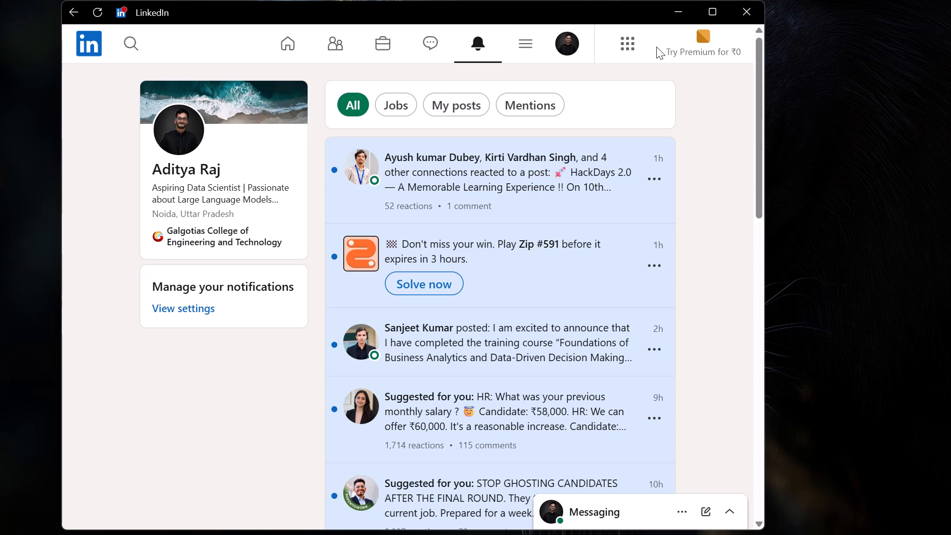
pyautogui.click(807, 183)
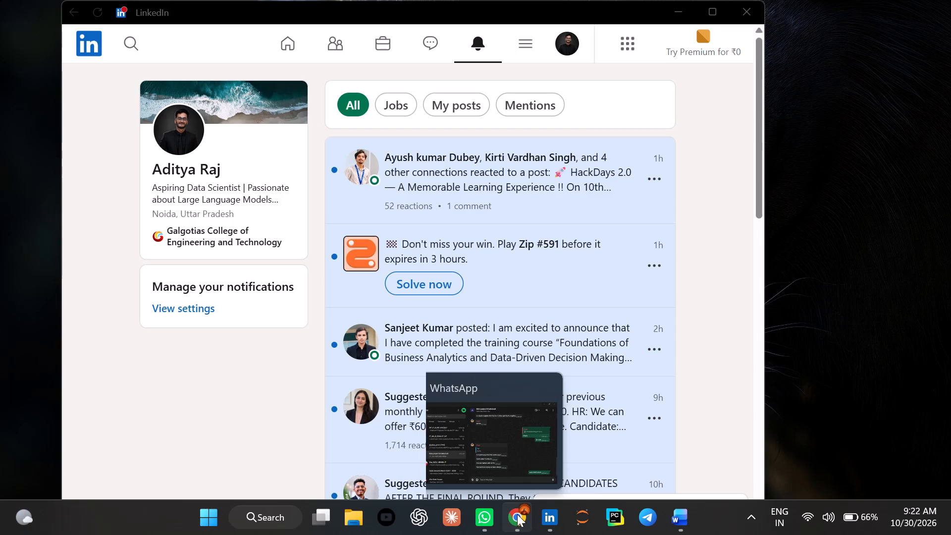
# Switch to Google Chrome and open a new tab beside the LeetCode profile.
pyautogui.click(517, 514)
pyautogui.click(220, 16)
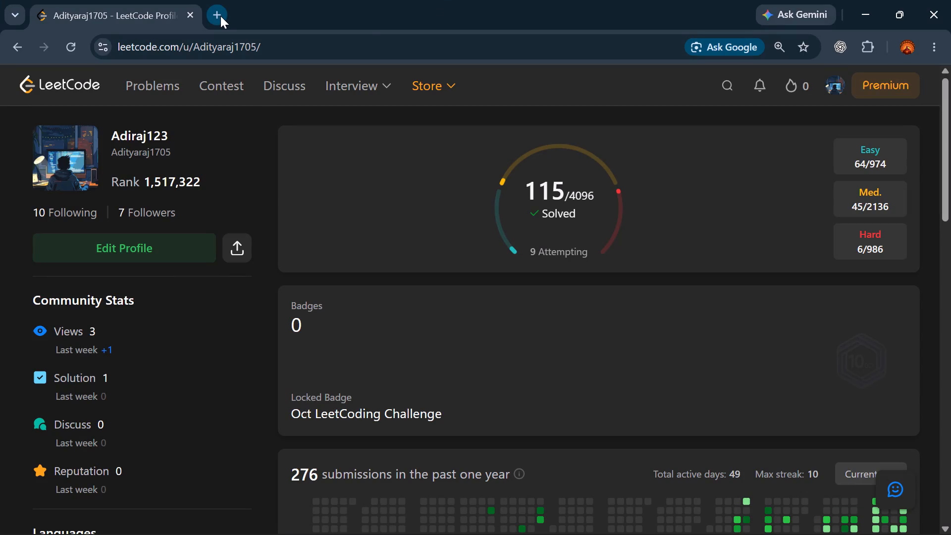
pyautogui.click(220, 16)
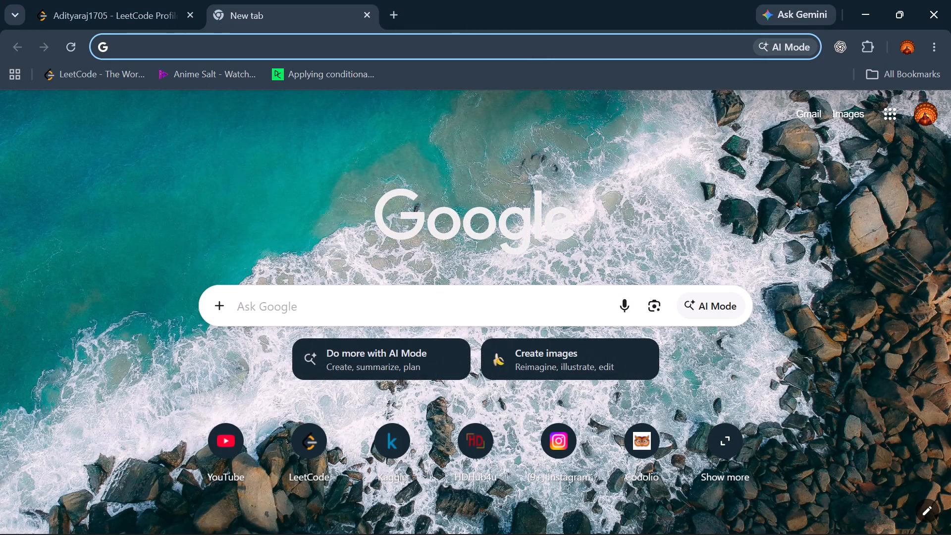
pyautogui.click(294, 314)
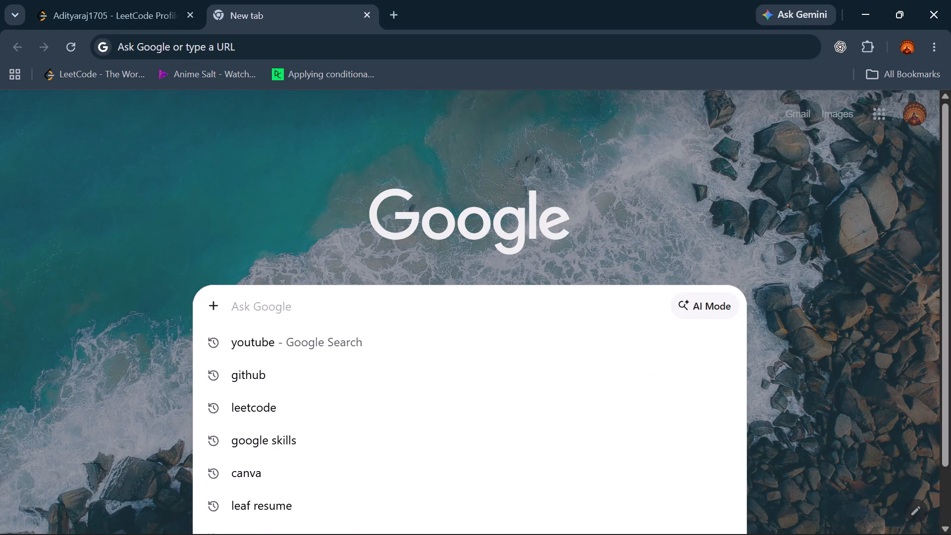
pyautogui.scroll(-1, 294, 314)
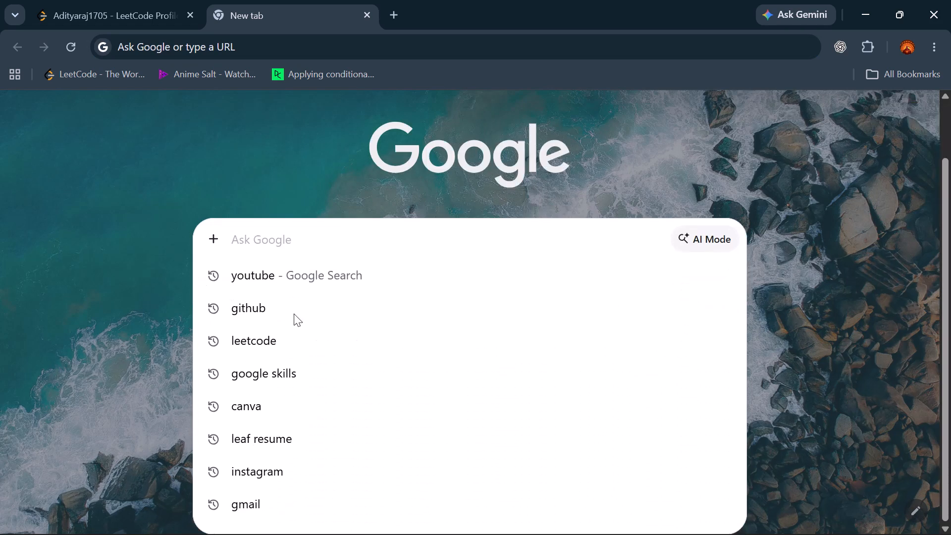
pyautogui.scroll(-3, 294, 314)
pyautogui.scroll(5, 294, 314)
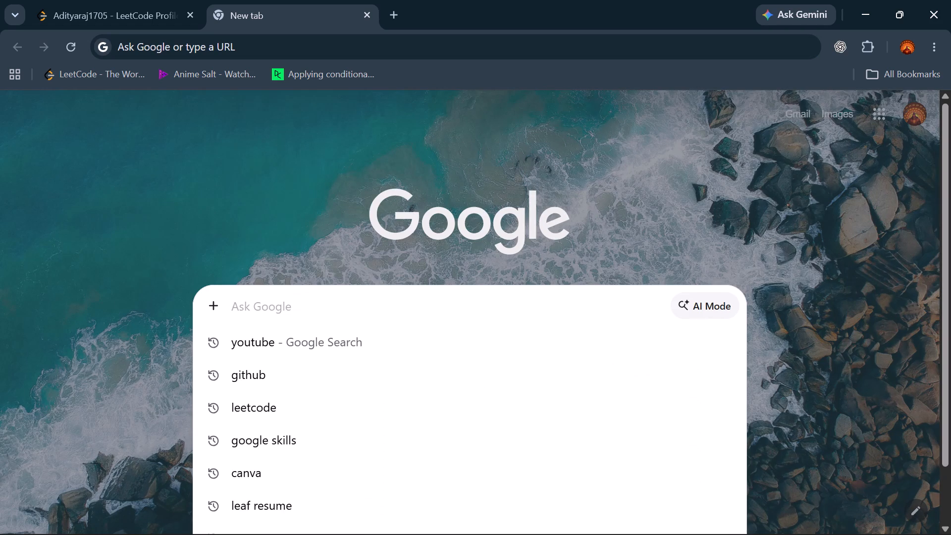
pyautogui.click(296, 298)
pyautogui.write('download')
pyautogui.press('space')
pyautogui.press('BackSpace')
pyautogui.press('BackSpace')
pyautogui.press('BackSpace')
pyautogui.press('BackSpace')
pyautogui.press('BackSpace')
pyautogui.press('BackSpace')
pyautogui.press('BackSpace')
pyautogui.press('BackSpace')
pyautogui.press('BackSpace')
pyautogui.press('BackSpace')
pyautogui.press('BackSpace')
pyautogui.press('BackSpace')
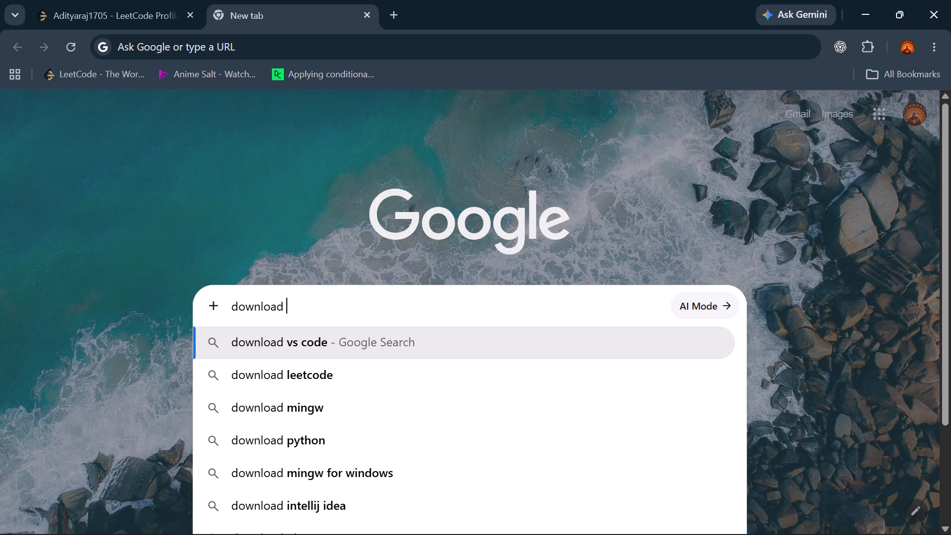
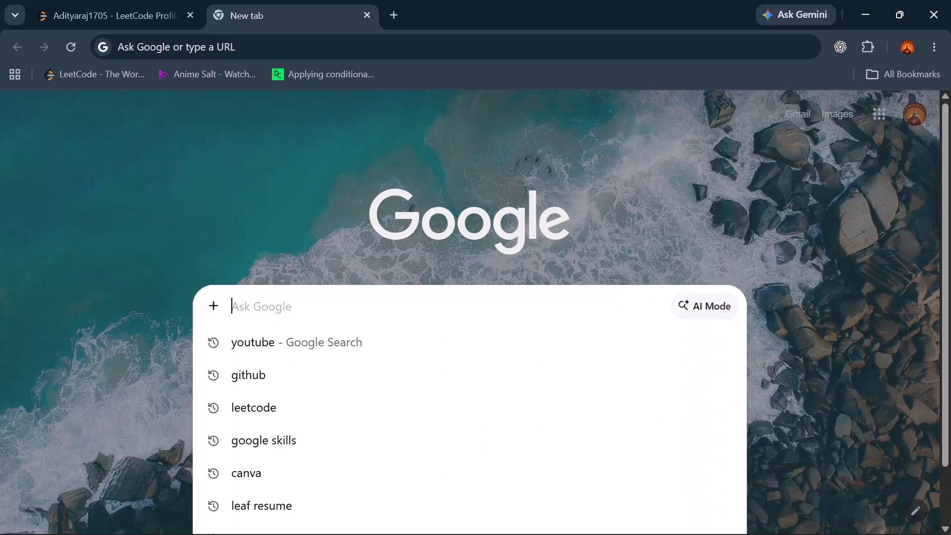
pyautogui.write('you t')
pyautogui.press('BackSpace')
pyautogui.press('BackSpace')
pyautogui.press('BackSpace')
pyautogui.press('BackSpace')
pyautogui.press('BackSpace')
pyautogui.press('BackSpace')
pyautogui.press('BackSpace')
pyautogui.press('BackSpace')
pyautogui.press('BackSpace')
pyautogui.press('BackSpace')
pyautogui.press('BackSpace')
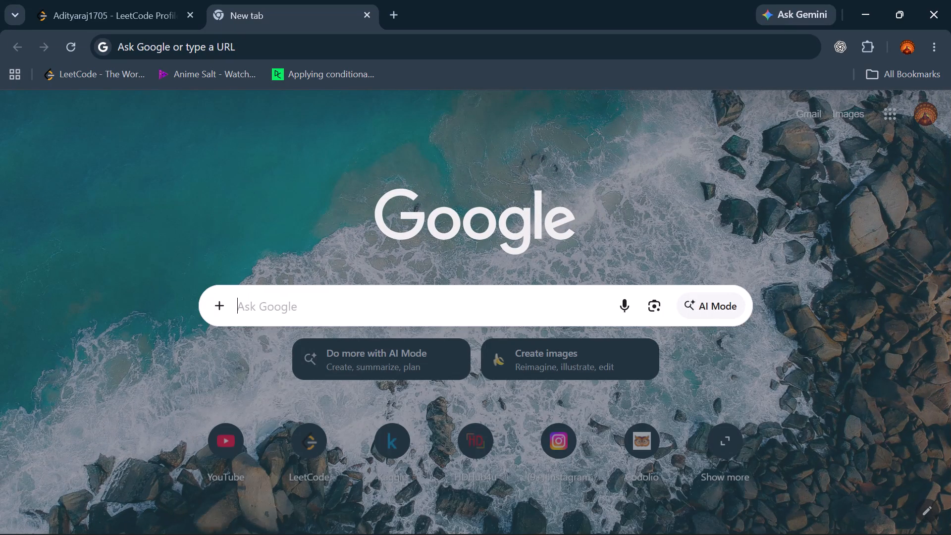
# Search the web for "pdf edit" and open Canva's Free Online PDF Editor result.
pyautogui.write('pdf edit')
pyautogui.press('Return')
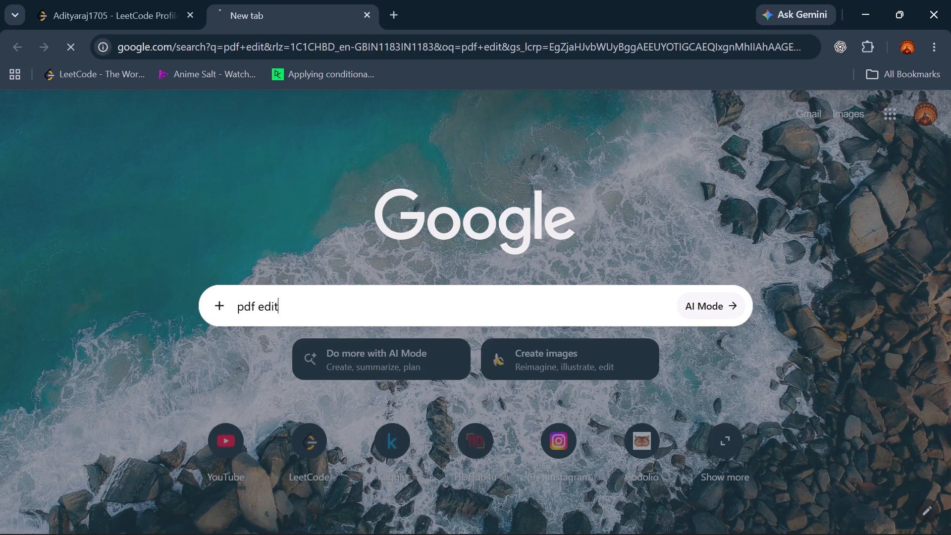
pyautogui.scroll(-1, 252, 273)
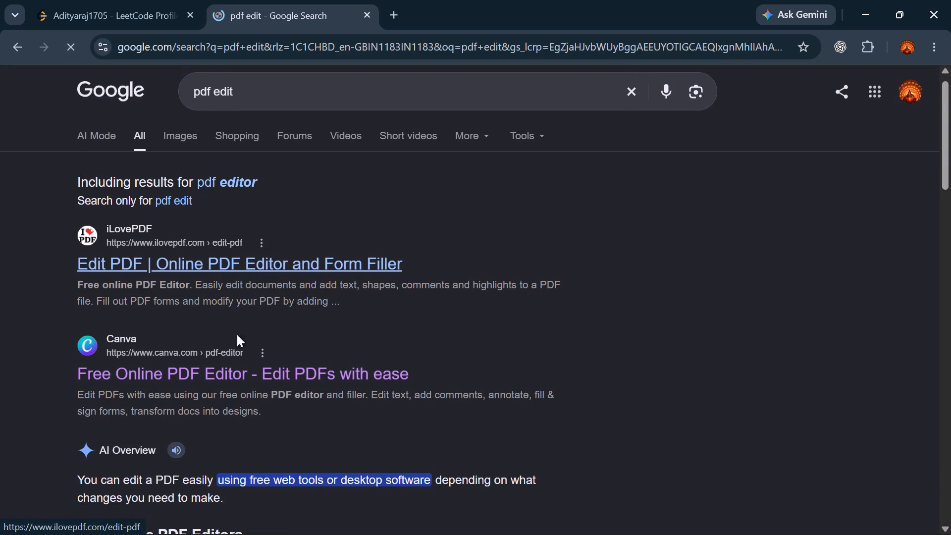
pyautogui.click(227, 367)
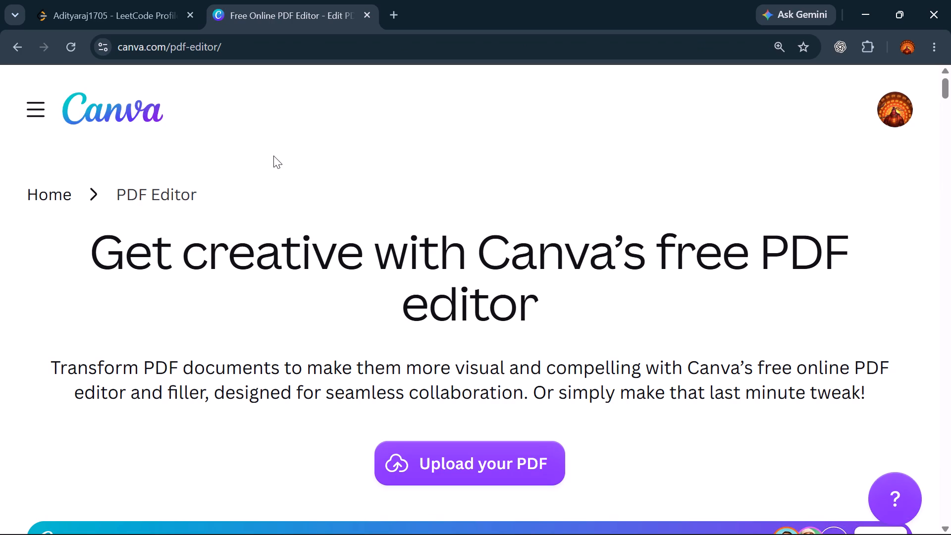
# Upload the thodisibachireport document from Downloads to Canva's PDF editor.
pyautogui.click(492, 444)
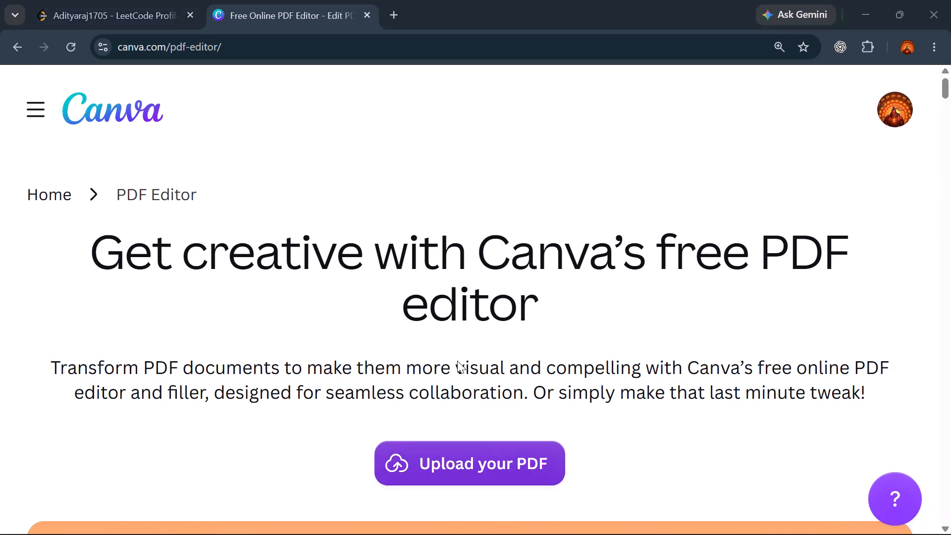
pyautogui.click(144, 122)
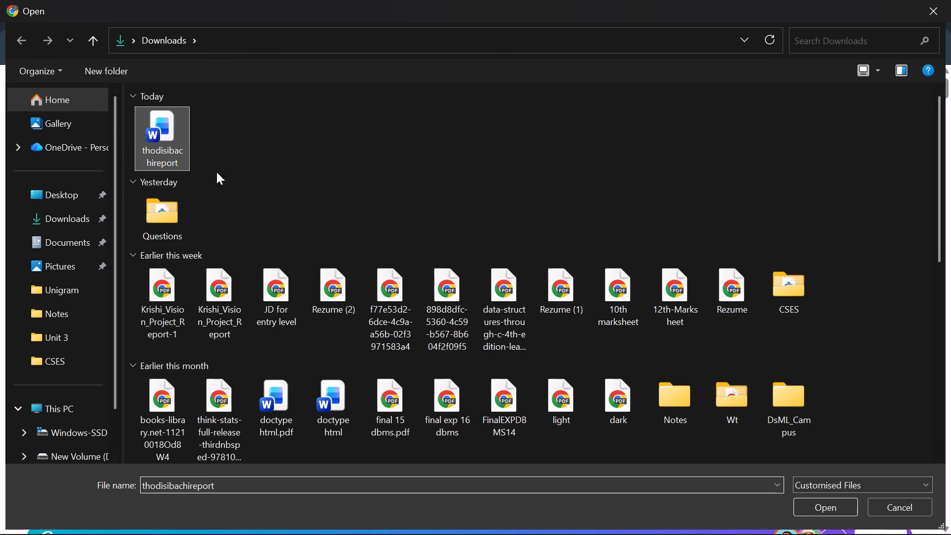
pyautogui.click(820, 500)
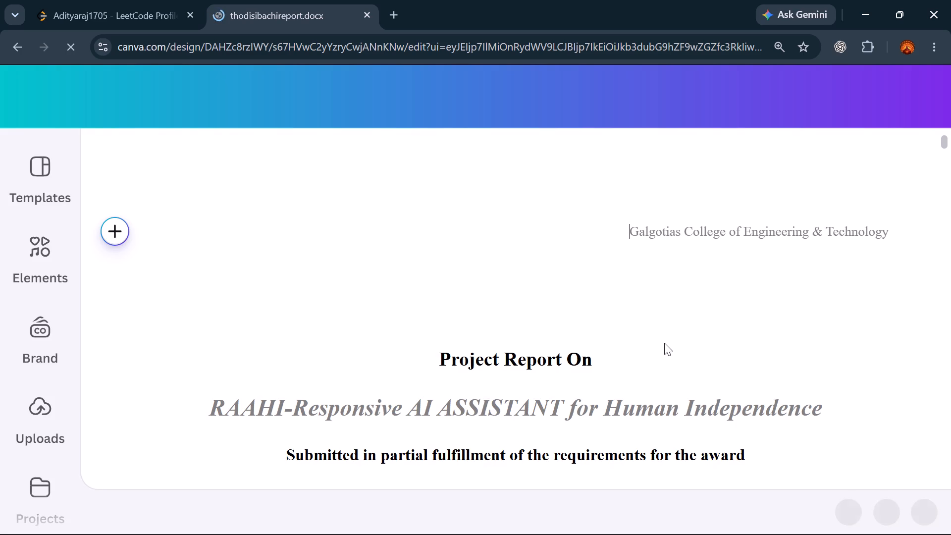
# Look through the uploaded report at 47% zoom, examining its chapters for remaining Raahi content.
pyautogui.scroll(-18, 634, 335)
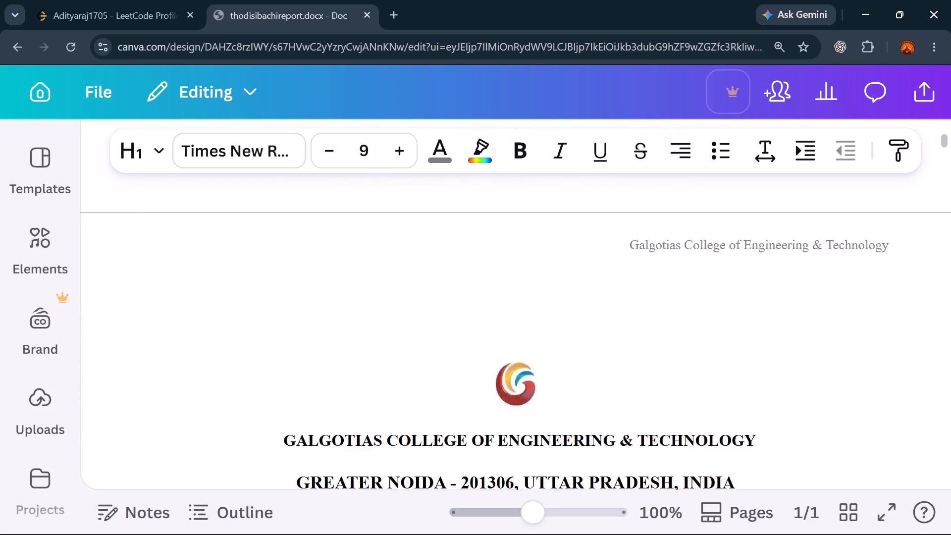
pyautogui.scroll(-10, 634, 335)
pyautogui.moveTo(942, 182); pyautogui.dragTo(928, 392)
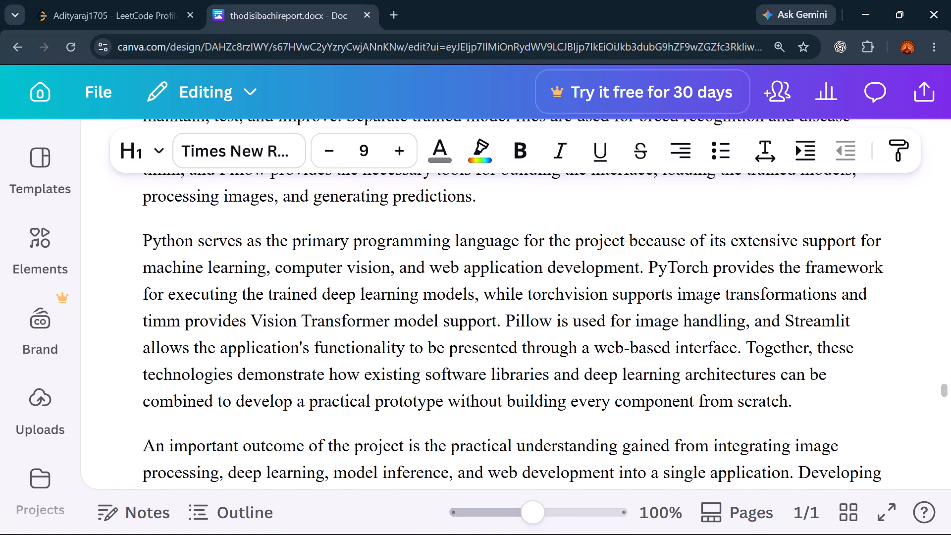
pyautogui.moveTo(527, 511); pyautogui.dragTo(508, 512)
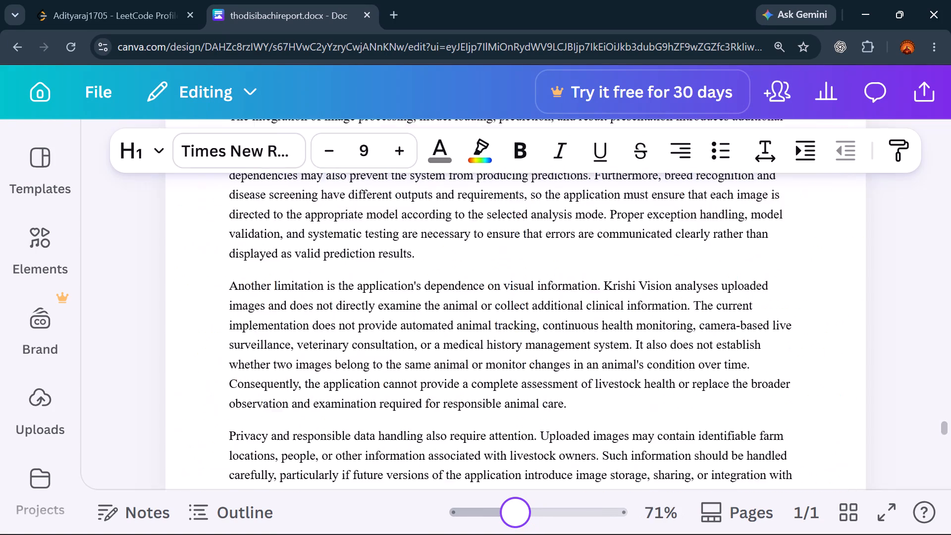
pyautogui.moveTo(508, 512); pyautogui.dragTo(492, 512)
pyautogui.scroll(8, 730, 387)
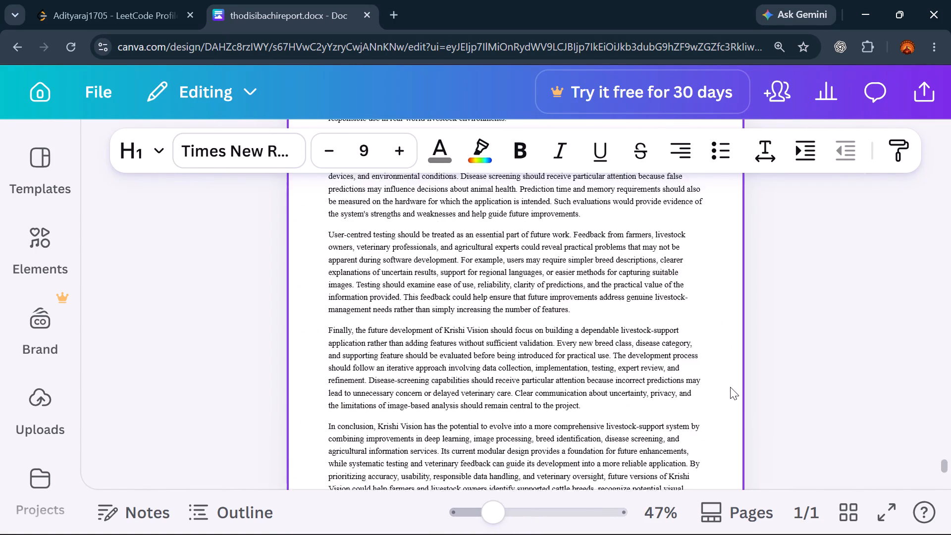
pyautogui.moveTo(945, 450); pyautogui.dragTo(945, 420)
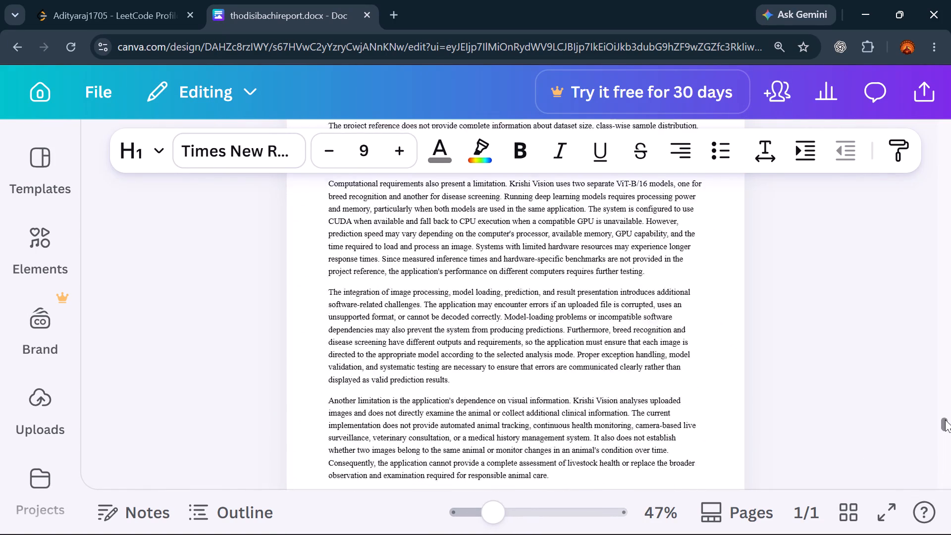
pyautogui.moveTo(945, 420); pyautogui.dragTo(946, 343)
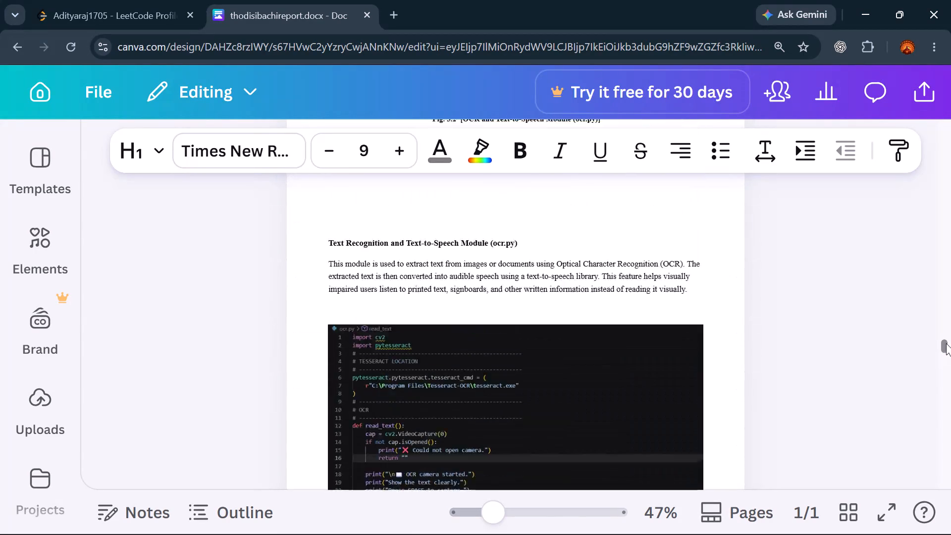
pyautogui.moveTo(946, 343); pyautogui.dragTo(947, 315)
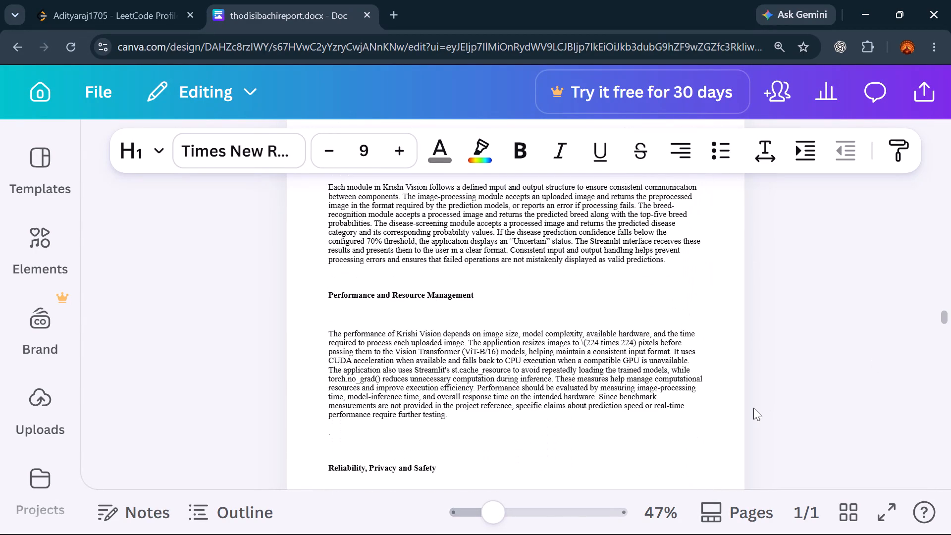
pyautogui.scroll(-5, 753, 408)
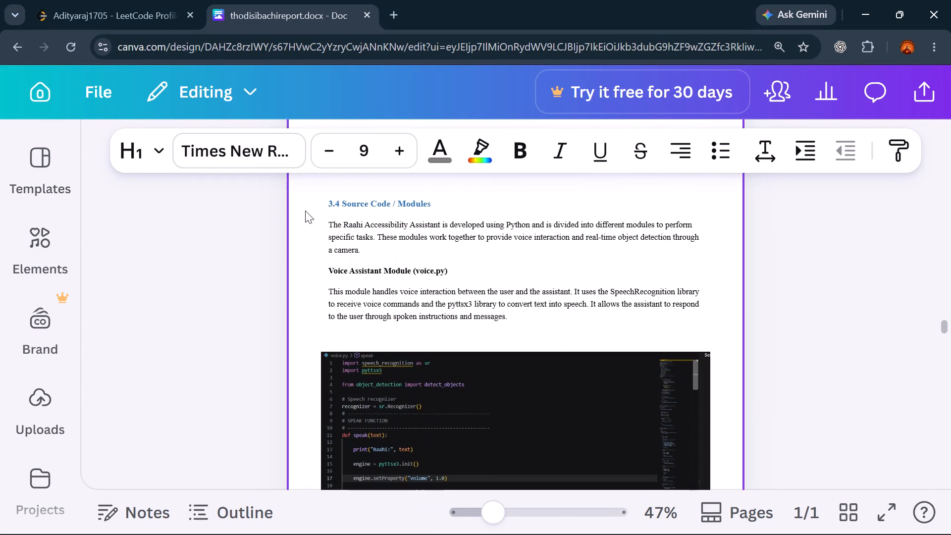
# Replace "Raahi Accessibility Assistant" with "Krishi Vision" in the opening sentence of section 3.4 Source Code / Modules.
pyautogui.scroll(3, 323, 279)
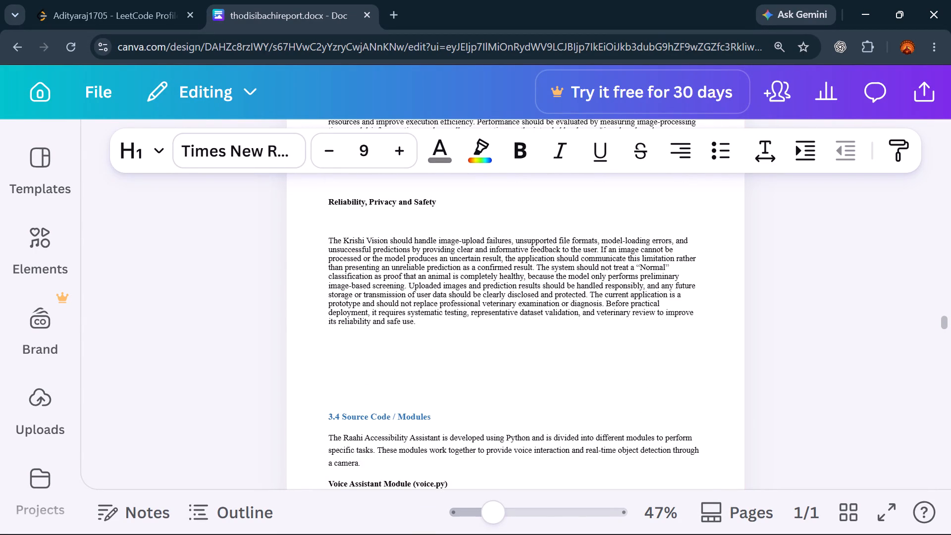
pyautogui.click(439, 438)
pyautogui.press('Right')
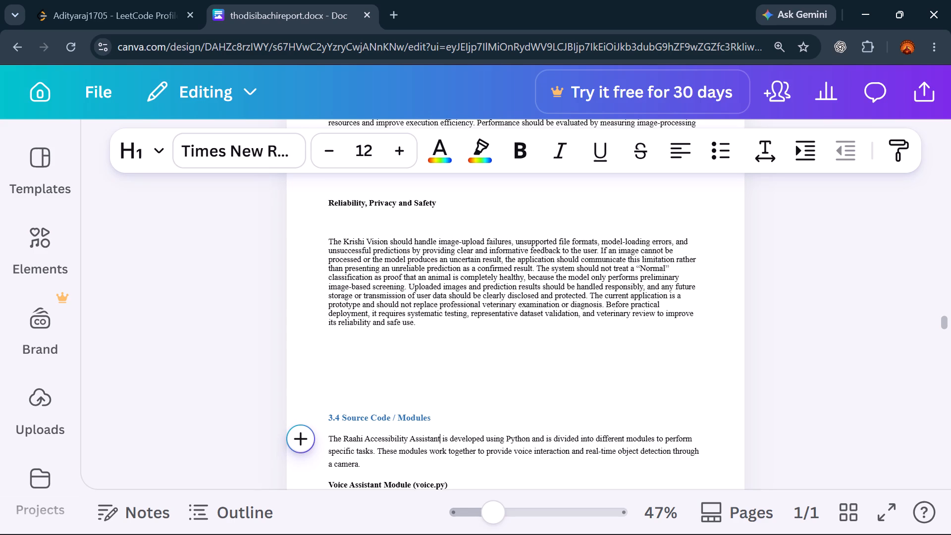
pyautogui.press('BackSpace')
pyautogui.press('BackSpace')
pyautogui.press('BackSpace')
pyautogui.press('BackSpace')
pyautogui.press('BackSpace')
pyautogui.press('BackSpace')
pyautogui.press('BackSpace')
pyautogui.press('BackSpace')
pyautogui.press('BackSpace')
pyautogui.press('BackSpace')
pyautogui.press('BackSpace')
pyautogui.press('BackSpace')
pyautogui.press('BackSpace')
pyautogui.press('BackSpace')
pyautogui.press('BackSpace')
pyautogui.press('BackSpace')
pyautogui.press('BackSpace')
pyautogui.press('BackSpace')
pyautogui.press('BackSpace')
pyautogui.press('BackSpace')
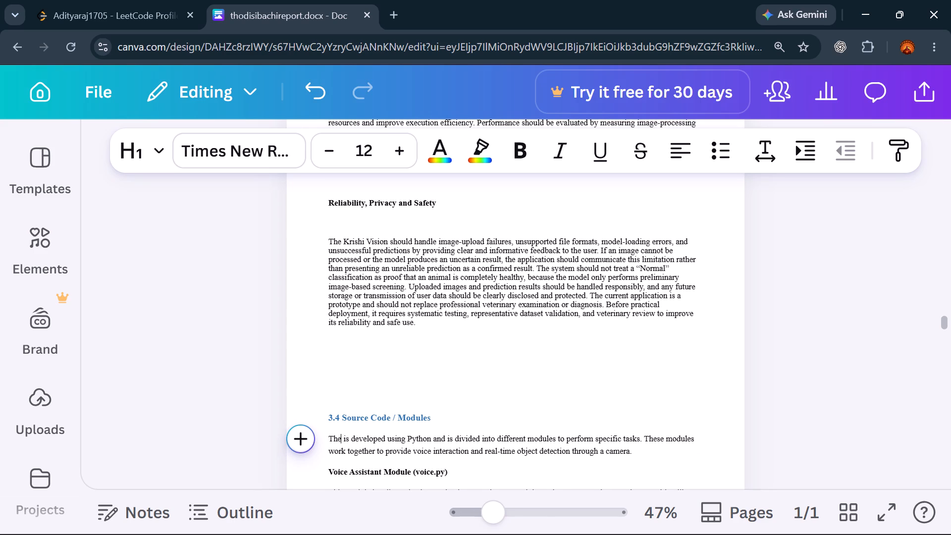
pyautogui.press('space')
pyautogui.write('Kri')
pyautogui.write('shi')
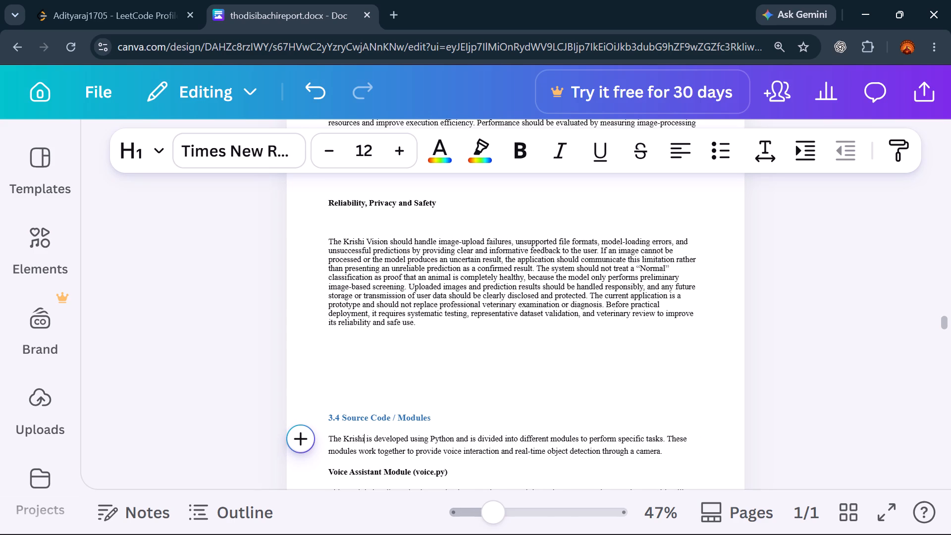
pyautogui.press('space')
pyautogui.write('Vision')
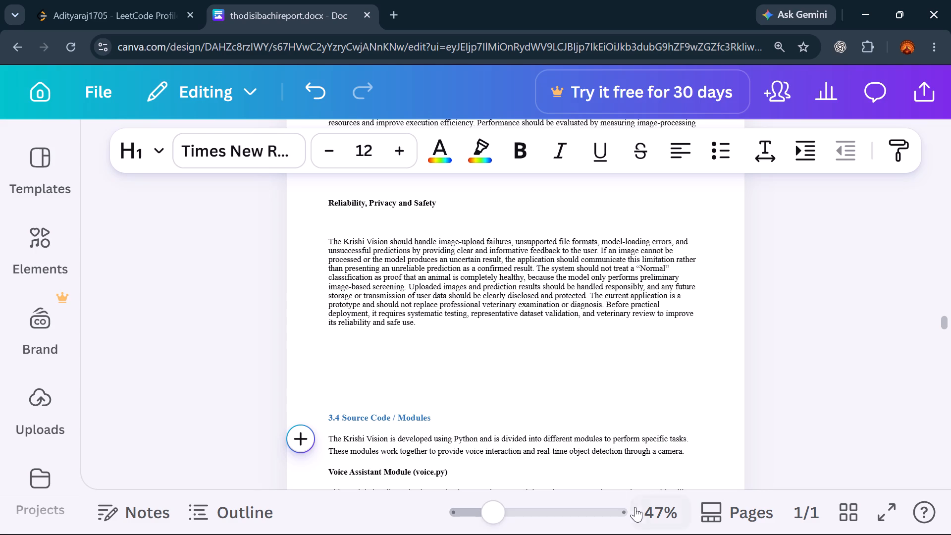
# Delete the "Voice Assistant Module (voice.py)" heading and its description paragraph from section 3.4.
pyautogui.scroll(-1, 588, 457)
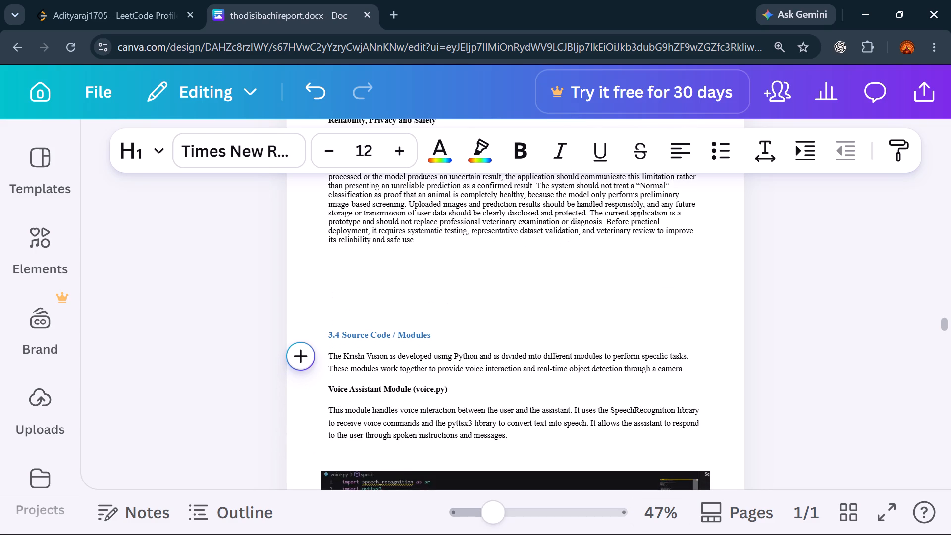
pyautogui.scroll(-4, 417, 386)
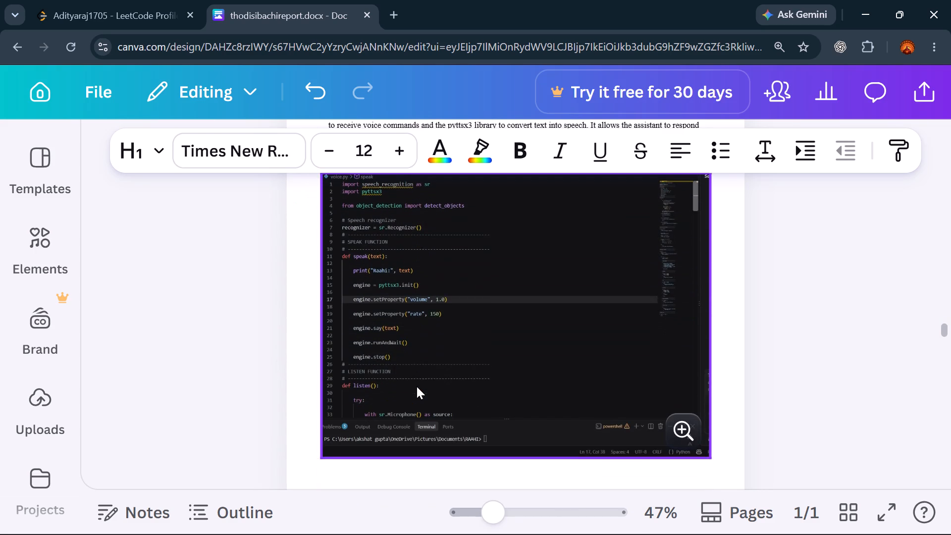
pyautogui.scroll(3, 417, 386)
pyautogui.moveTo(327, 287); pyautogui.dragTo(363, 307)
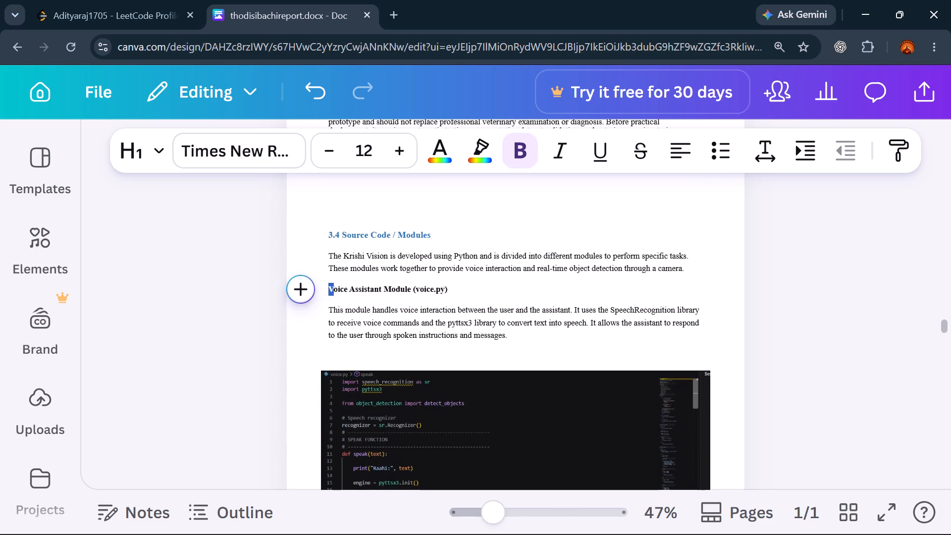
pyautogui.moveTo(363, 307); pyautogui.dragTo(501, 331)
pyautogui.press('BackSpace')
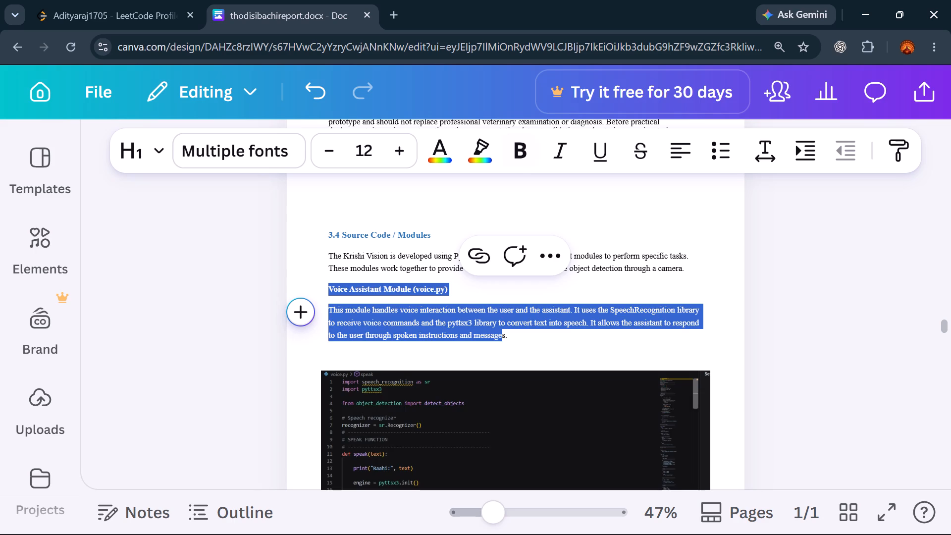
pyautogui.press('Right')
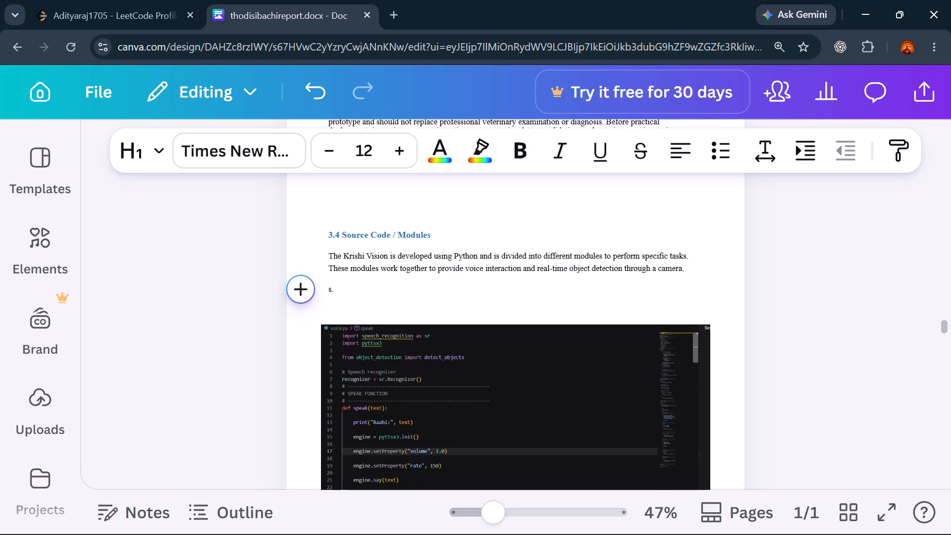
pyautogui.press('Right')
pyautogui.press('BackSpace')
pyautogui.press('BackSpace')
pyautogui.press('BackSpace')
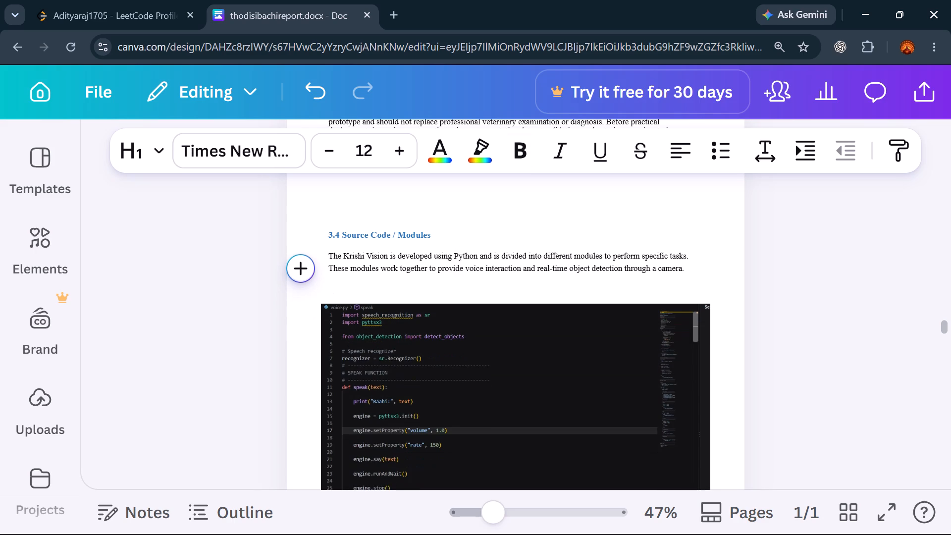
# Delete the voice.py code screenshot above the Fig. 3.1 caption in section 3.4.
pyautogui.scroll(-3, 683, 387)
pyautogui.scroll(1, 584, 267)
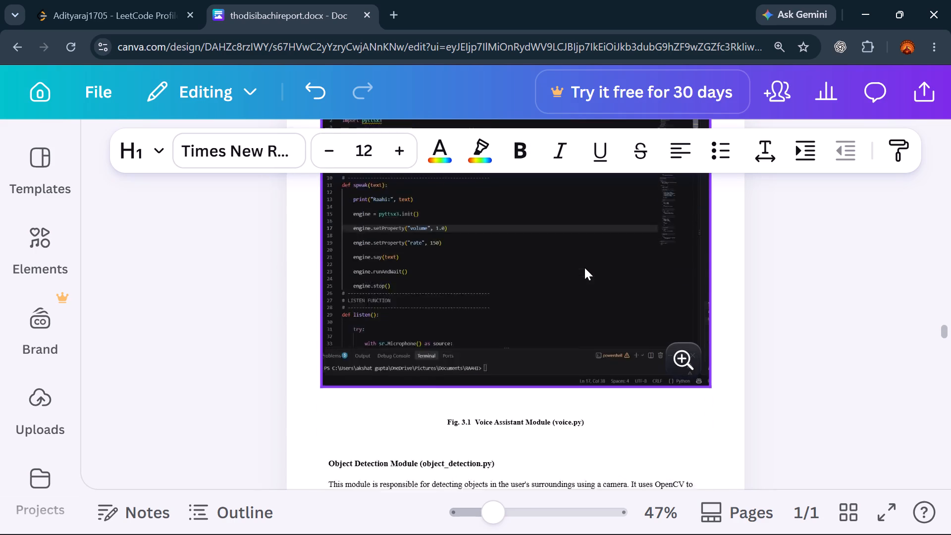
pyautogui.scroll(2, 584, 267)
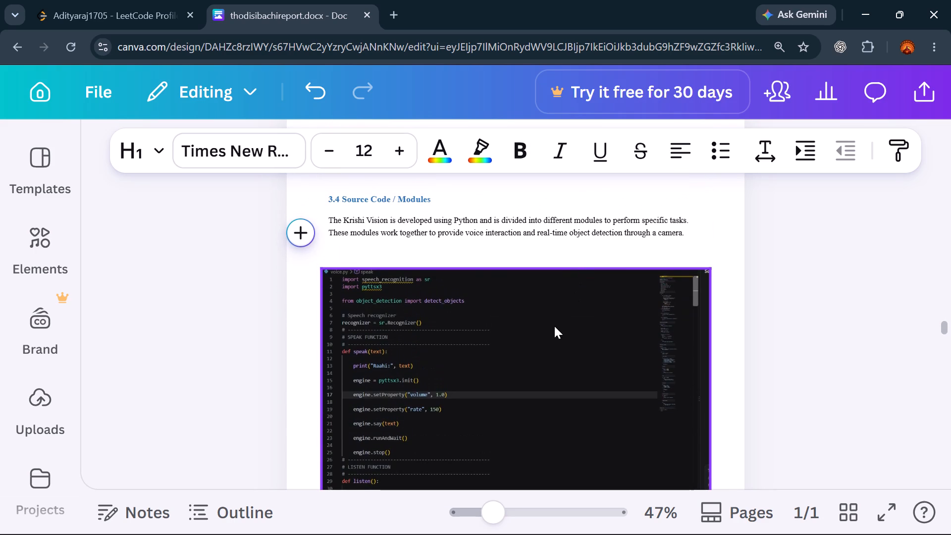
pyautogui.scroll(-1, 581, 348)
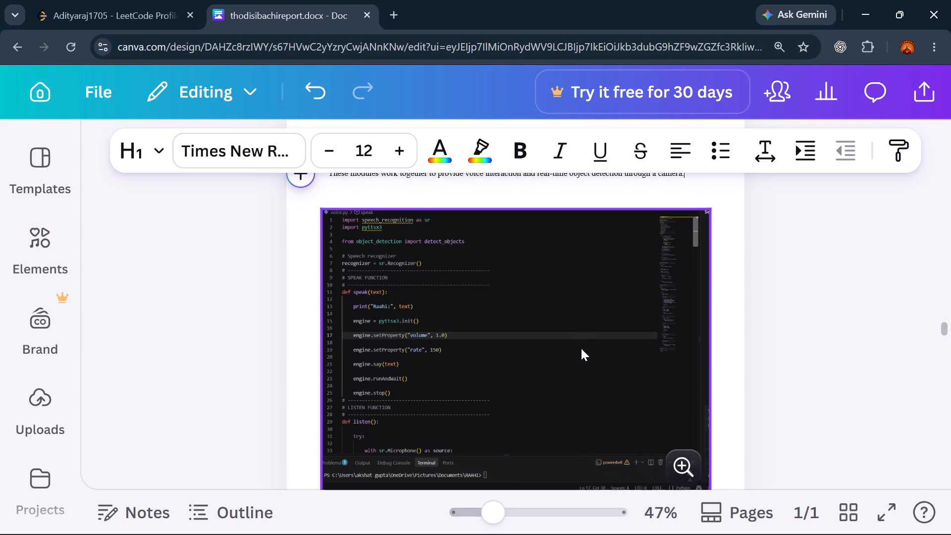
pyautogui.scroll(-1, 581, 348)
pyautogui.click(581, 348)
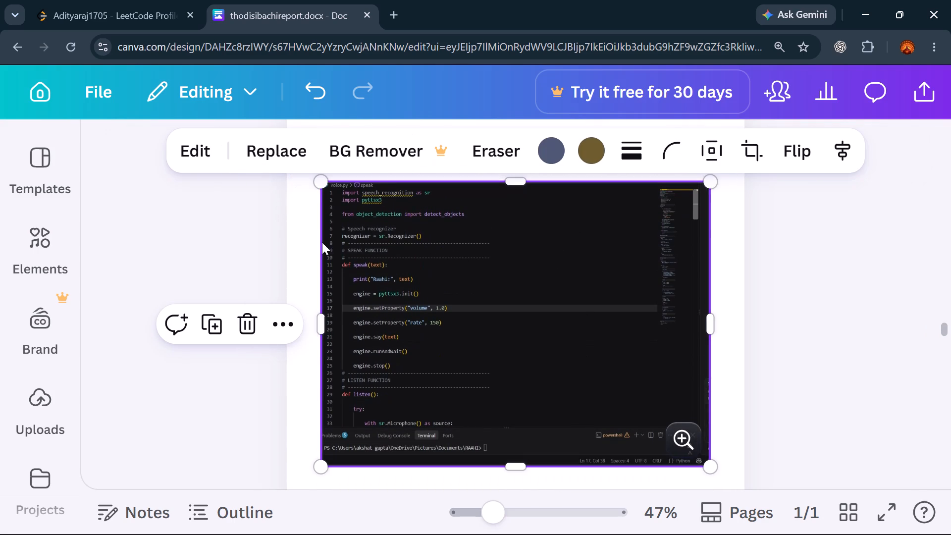
pyautogui.click(255, 322)
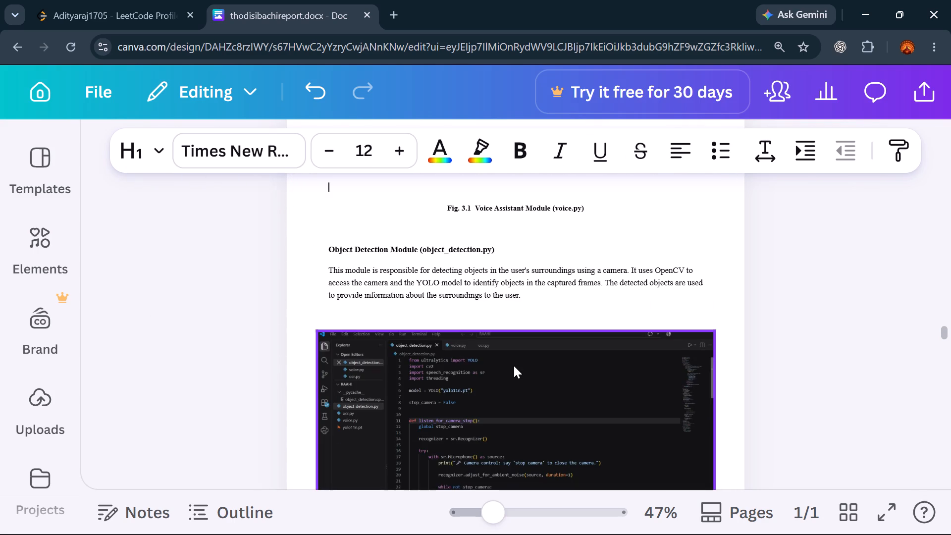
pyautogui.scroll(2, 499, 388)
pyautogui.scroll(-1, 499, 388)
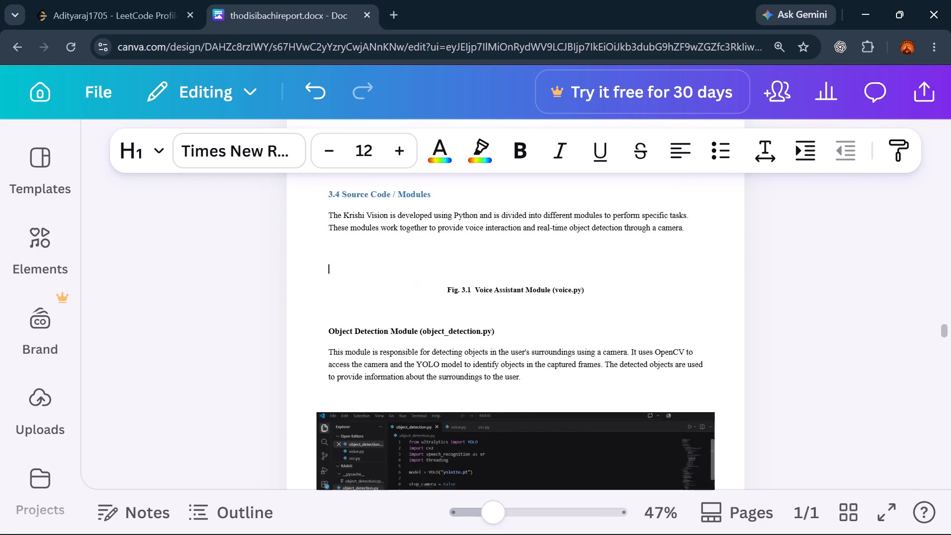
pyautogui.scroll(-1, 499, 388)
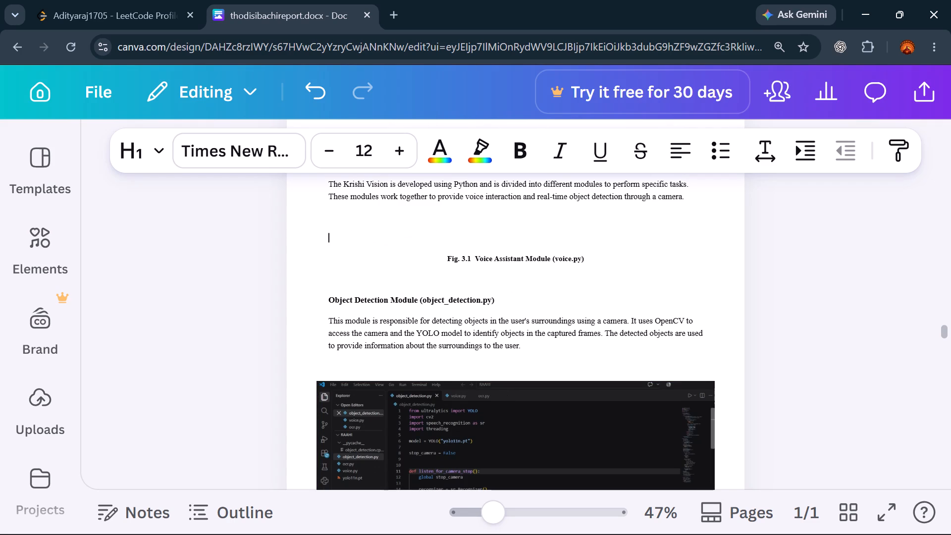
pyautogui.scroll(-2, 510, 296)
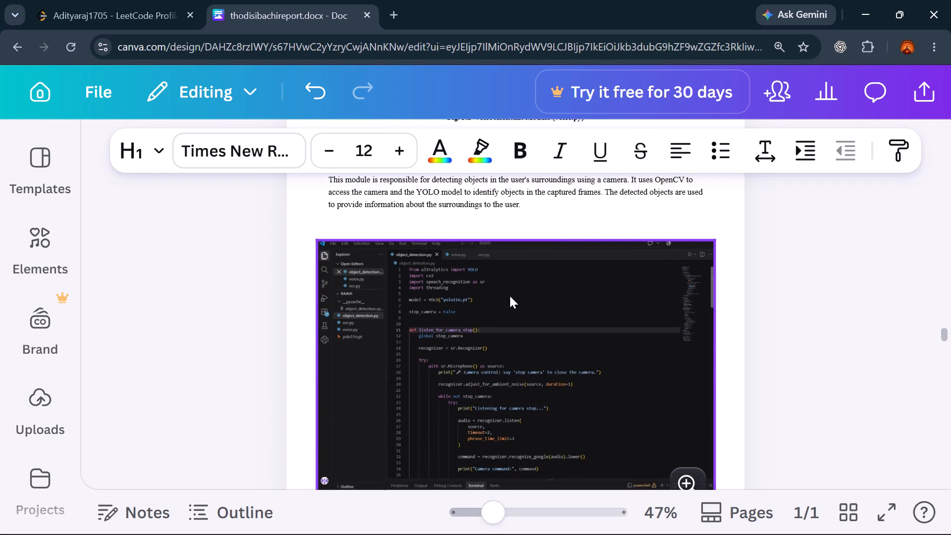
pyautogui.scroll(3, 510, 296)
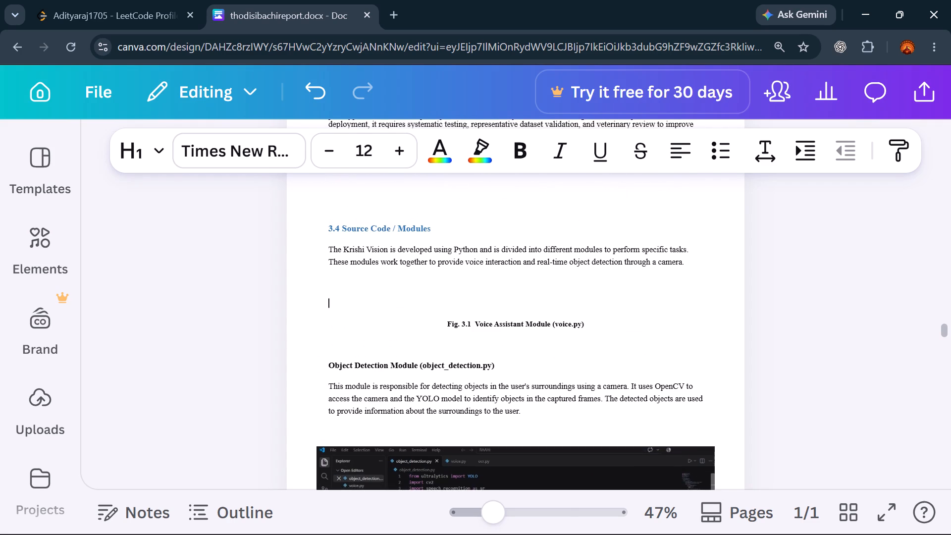
# Delete the "Fig. 3.1 Voice Assistant Module (voice.py)" caption and the blank lines above the Object Detection Module heading in section 3.4.
pyautogui.moveTo(592, 324); pyautogui.dragTo(416, 294)
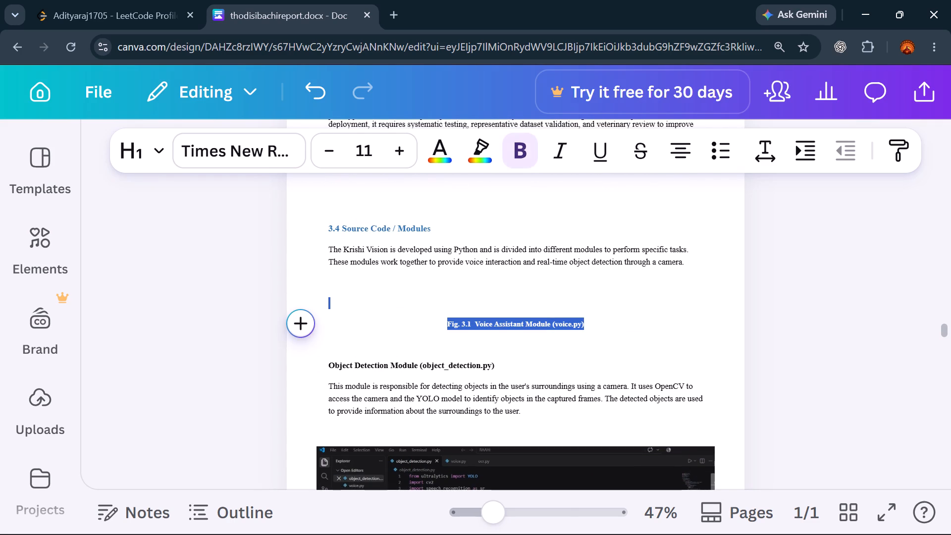
pyautogui.moveTo(416, 294); pyautogui.dragTo(407, 297)
pyautogui.press('BackSpace')
pyautogui.press('BackSpace')
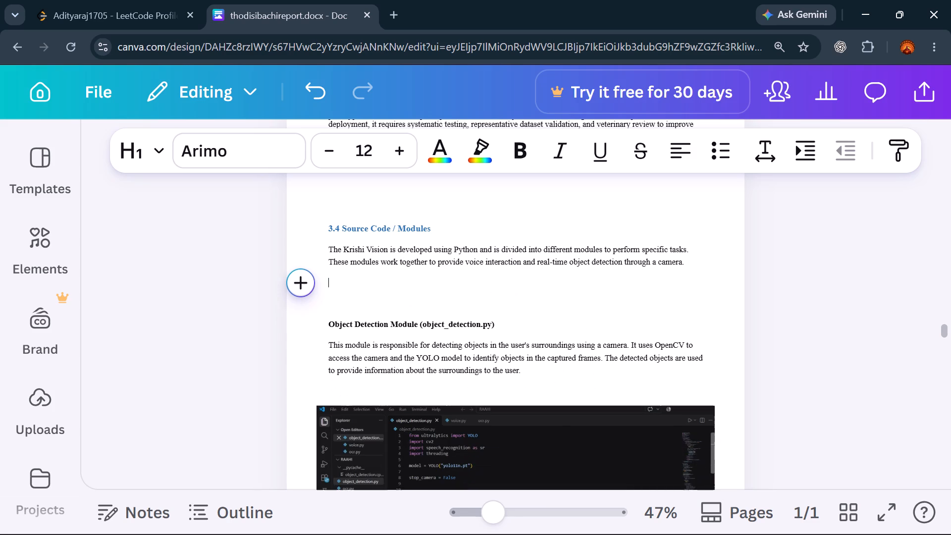
pyautogui.press('BackSpace')
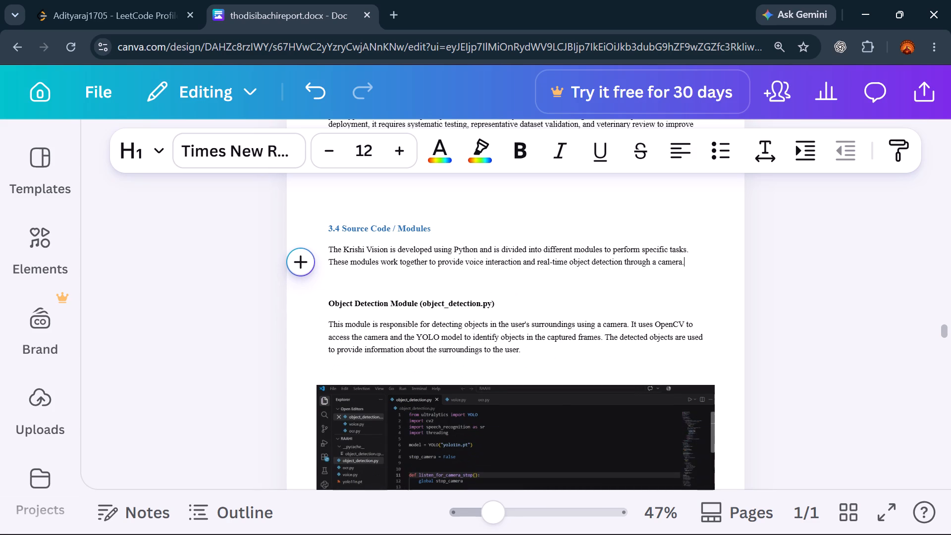
pyautogui.press('BackSpace')
pyautogui.press('.')
pyautogui.press('Down')
pyautogui.press('BackSpace')
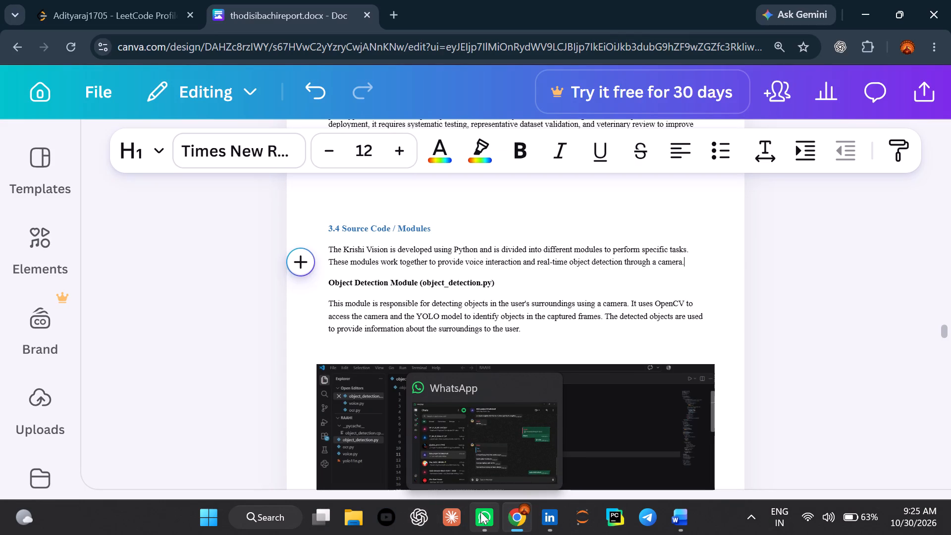
# Open app.py from the Mini_Project repository on GitHub in a new browser tab and copy its entire code.
pyautogui.click(399, 15)
pyautogui.write('git hub')
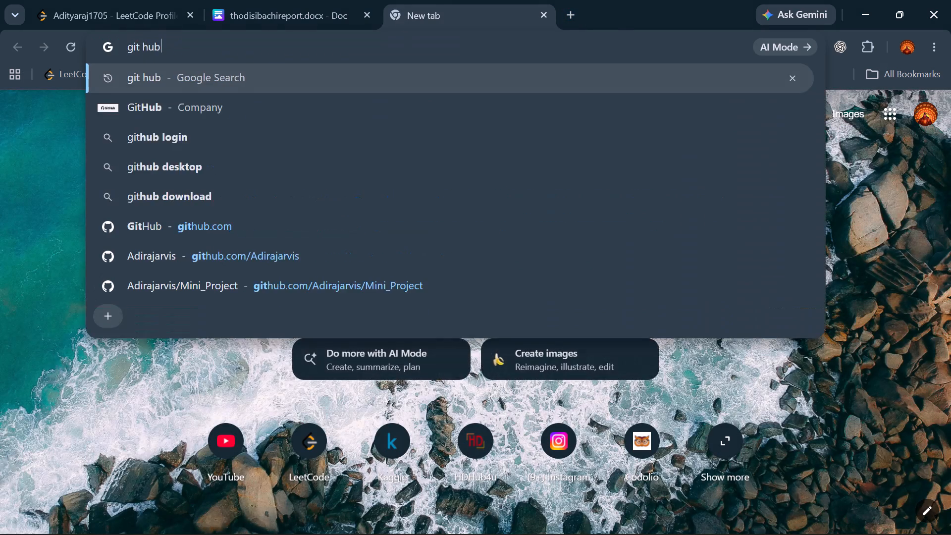
pyautogui.press('Return')
pyautogui.click(150, 274)
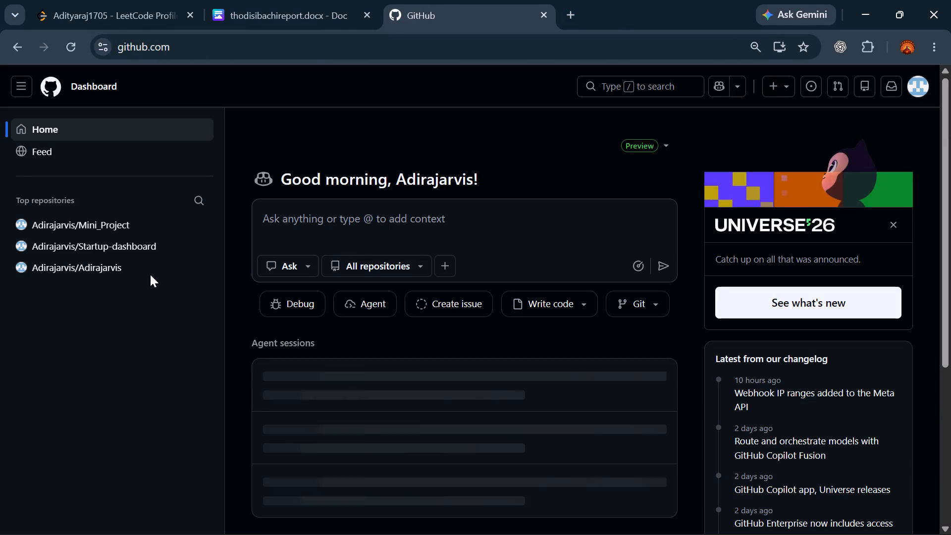
pyautogui.click(91, 219)
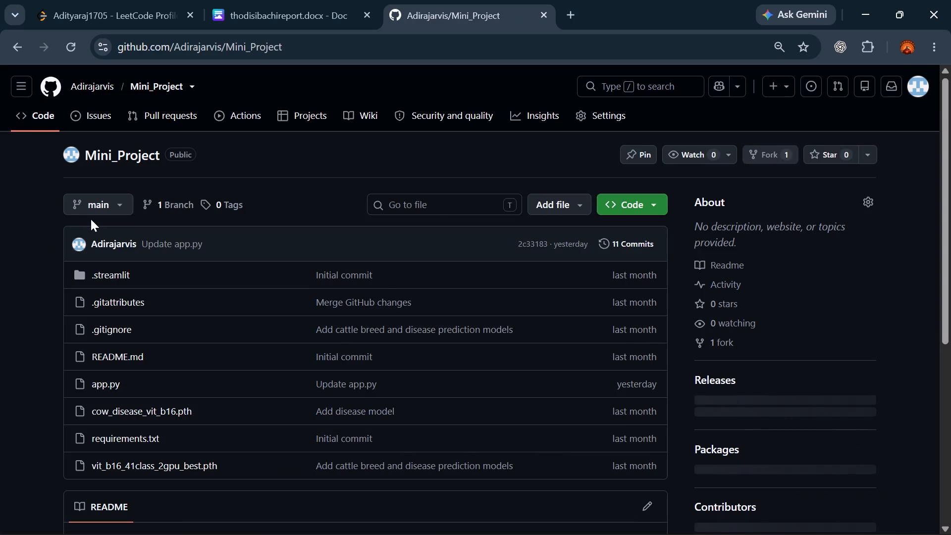
pyautogui.click(100, 381)
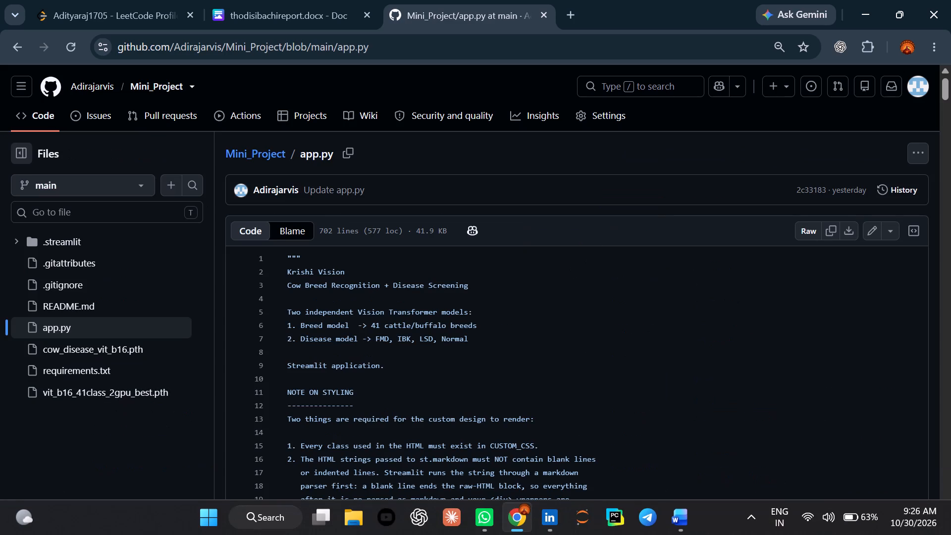
pyautogui.click(440, 426)
pyautogui.hotkey('ctrl', 'a')
pyautogui.hotkey('ctrl', 'c')
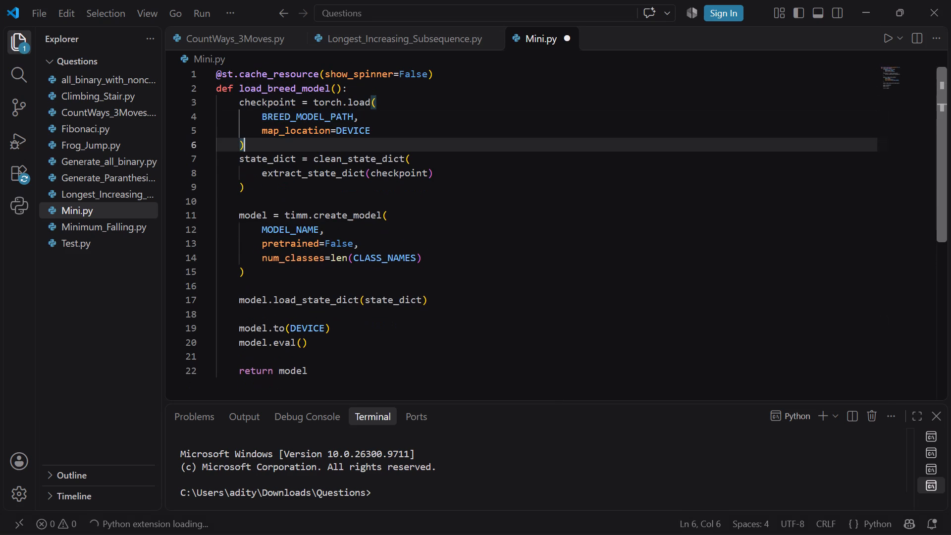
pyautogui.press('Down')
pyautogui.press('Down')
pyautogui.press('Down')
pyautogui.press('Down')
pyautogui.press('BackSpace')
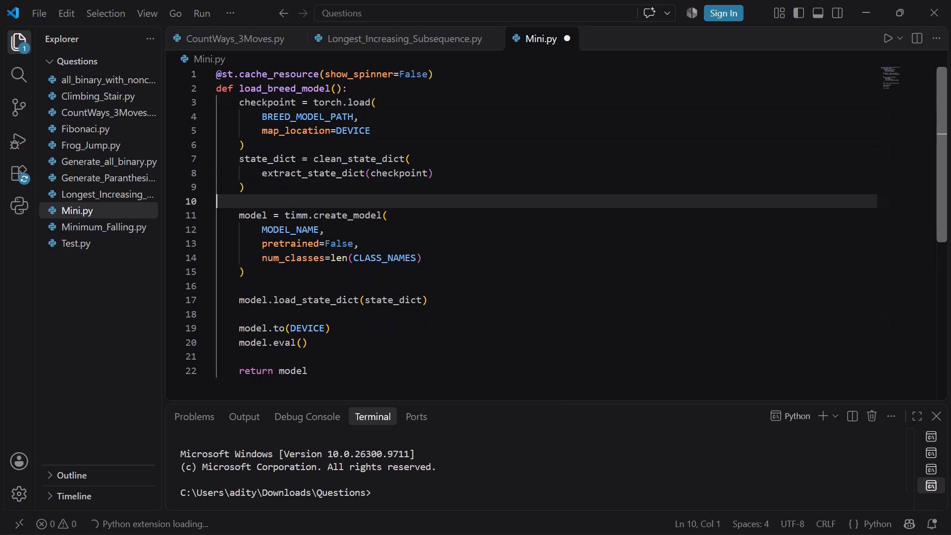
# Remove the remaining blank lines before model.load_state_dict, model.to(DEVICE) and return model in load_breed_model().
pyautogui.press('Down')
pyautogui.press('Down')
pyautogui.press('Down')
pyautogui.press('Down')
pyautogui.press('Down')
pyautogui.press('Down')
pyautogui.press('BackSpace')
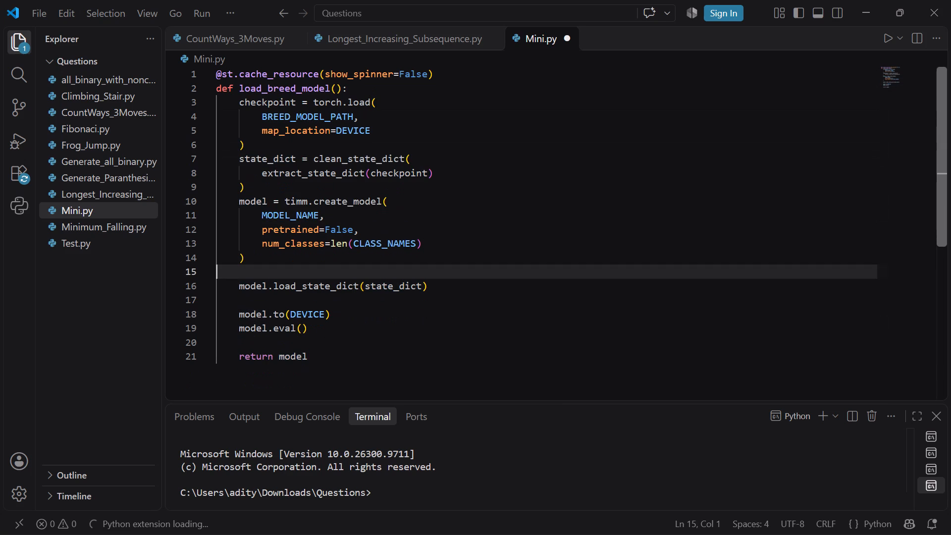
pyautogui.press('Down')
pyautogui.press('Down')
pyautogui.press('BackSpace')
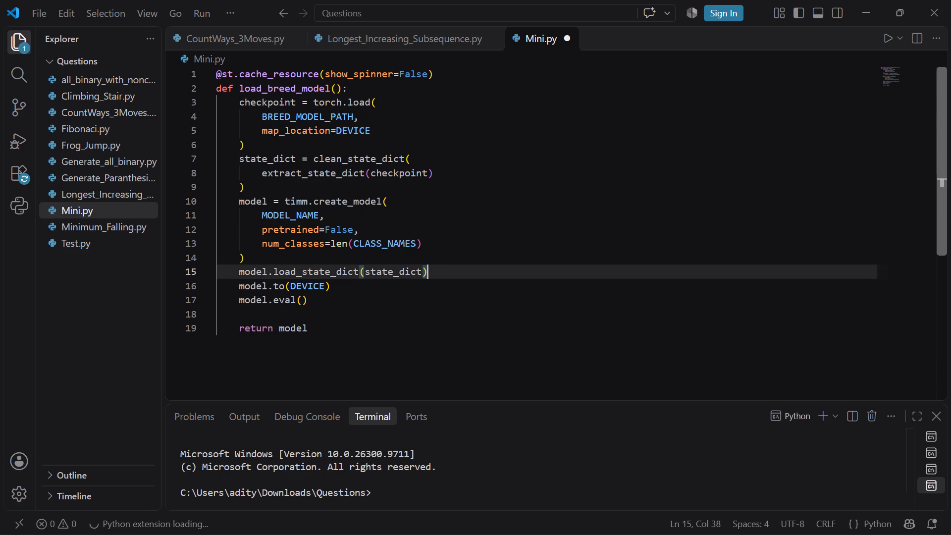
pyautogui.press('Down')
pyautogui.press('Down')
pyautogui.press('Down')
pyautogui.press('Down')
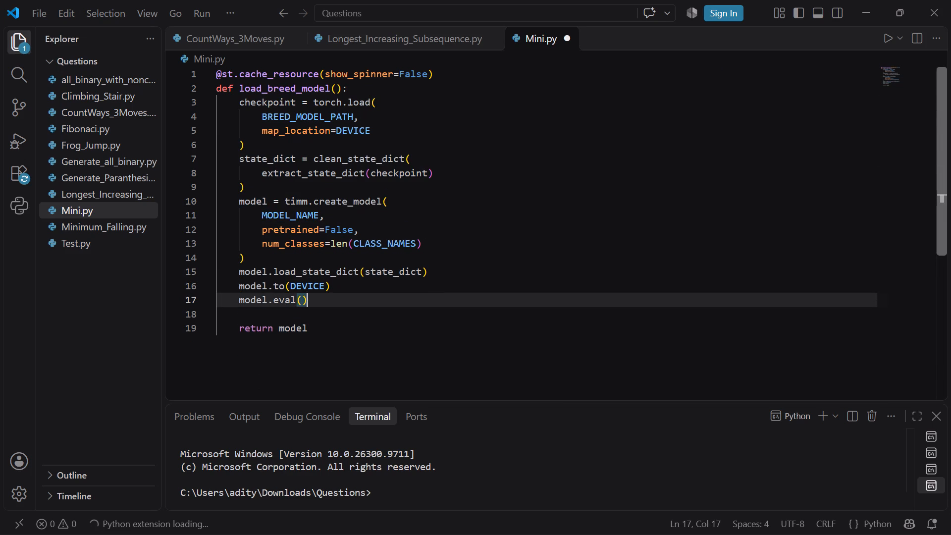
pyautogui.press('Up')
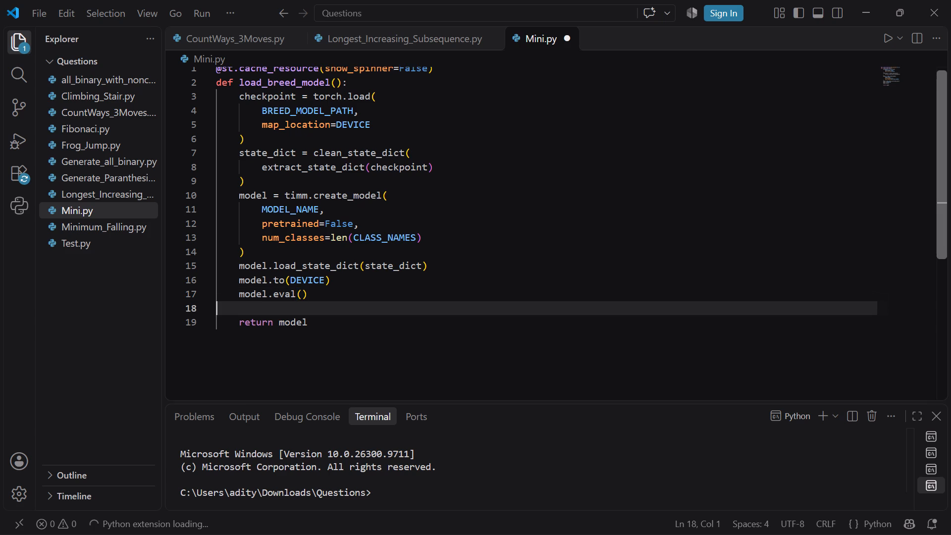
pyautogui.press('BackSpace')
pyautogui.scroll(3, 243, 108)
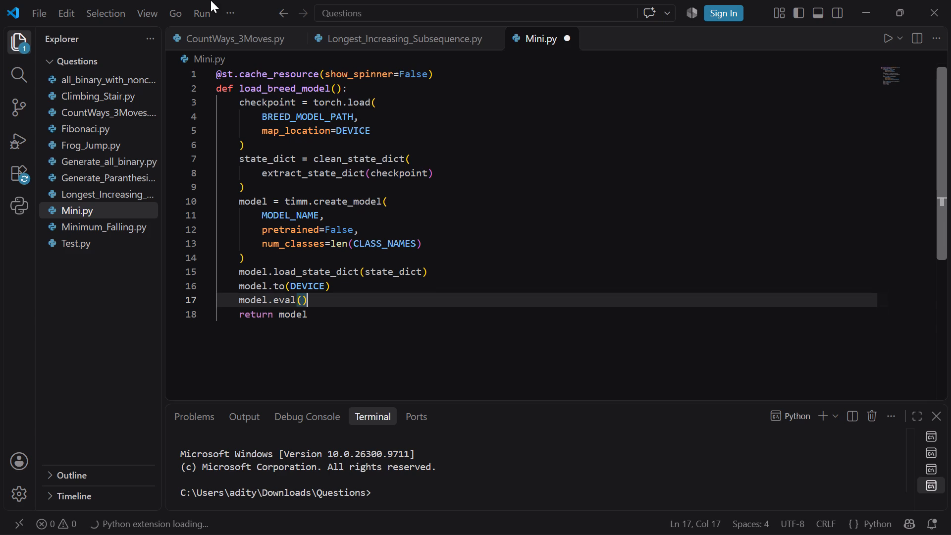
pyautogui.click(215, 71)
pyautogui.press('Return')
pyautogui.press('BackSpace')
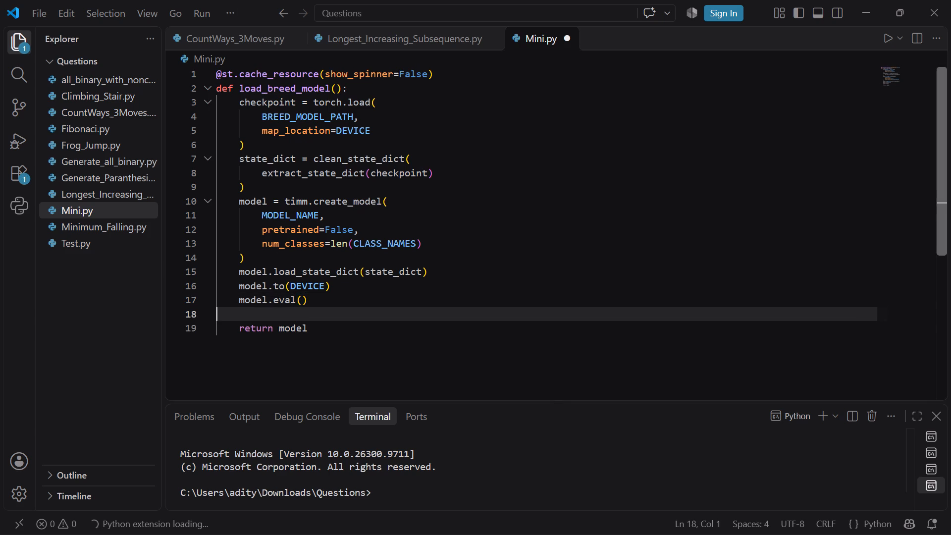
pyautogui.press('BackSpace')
pyautogui.press('Up')
pyautogui.press('Up')
pyautogui.press('Up')
pyautogui.press('Up')
pyautogui.press('Up')
pyautogui.press('Up')
pyautogui.press('Up')
pyautogui.press('Up')
pyautogui.press('Up')
pyautogui.press('Up')
pyautogui.press('Up')
pyautogui.press('Up')
pyautogui.press('Up')
pyautogui.press('Up')
pyautogui.press('Up')
pyautogui.press('Up')
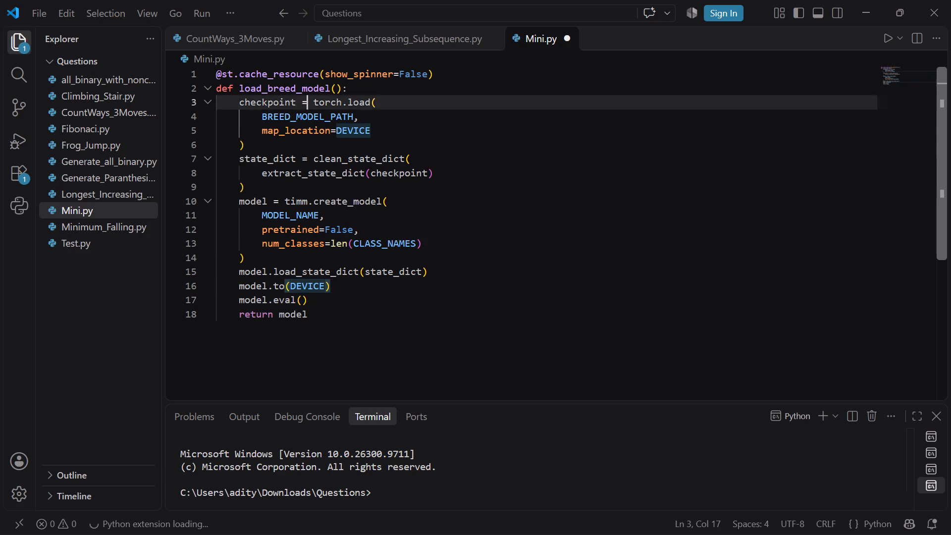
pyautogui.press('Home')
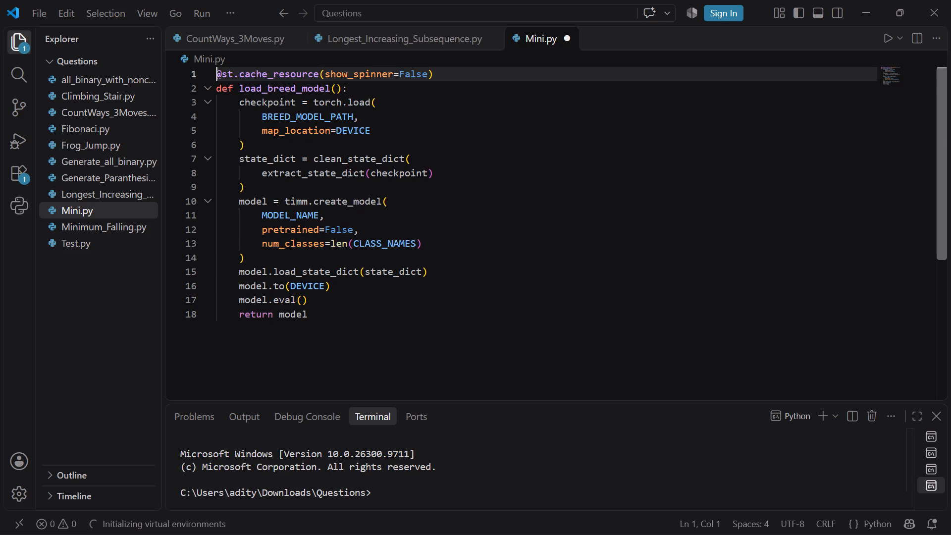
pyautogui.press('Return')
pyautogui.press('Up')
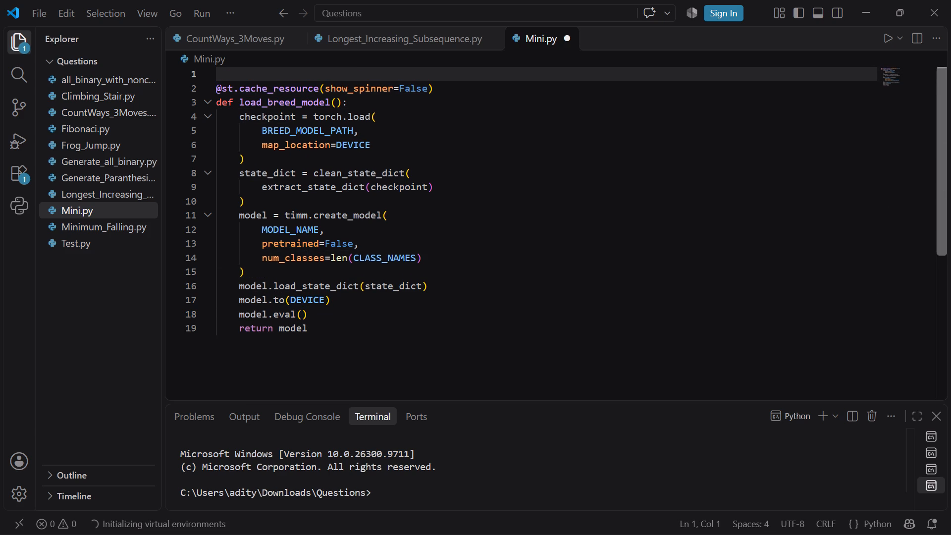
pyautogui.write('#')
pyautogui.press('space')
pyautogui.write('Model')
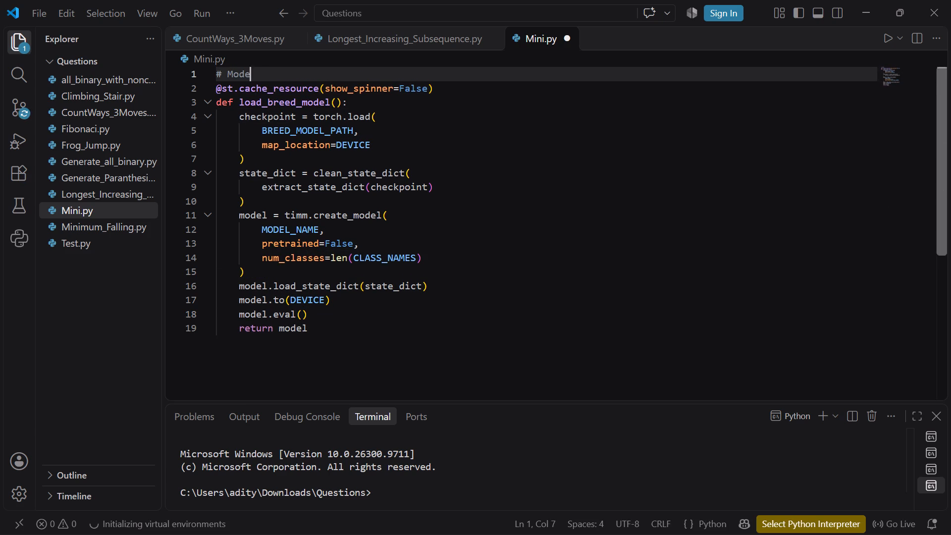
pyautogui.press('space')
pyautogui.write('Loading')
pyautogui.press('space')
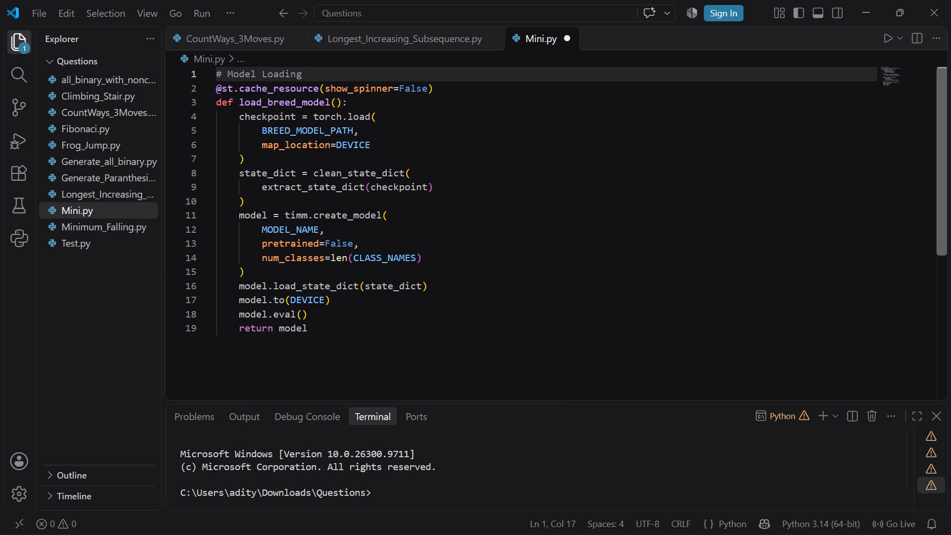
# Capture a rectangular screenshot of the code in Mini.py, from the # Model Loading comment down to return model.
pyautogui.press('Print')
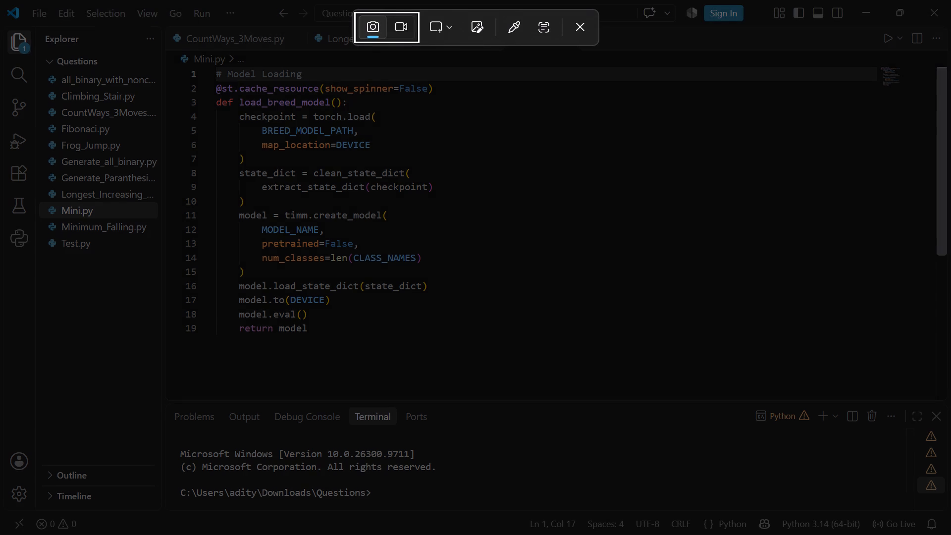
pyautogui.moveTo(208, 66); pyautogui.dragTo(386, 252)
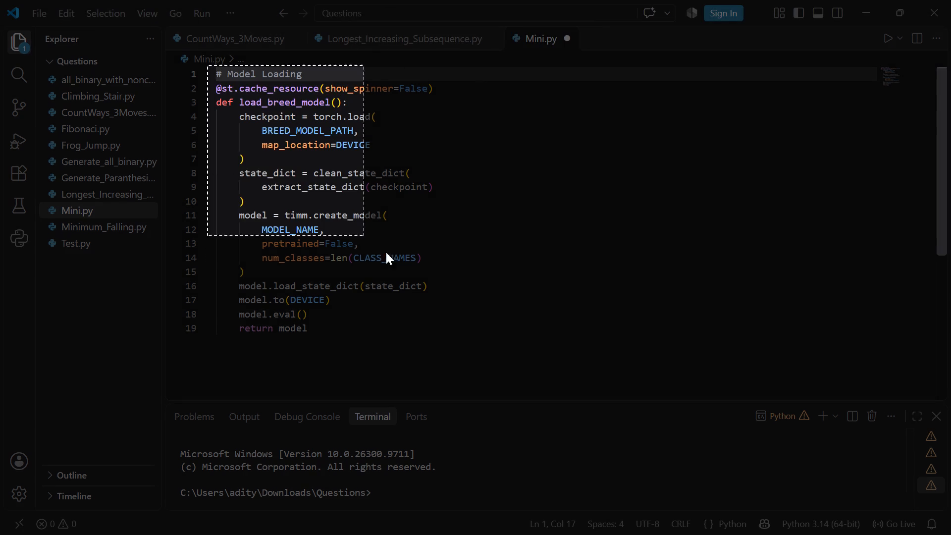
pyautogui.moveTo(386, 252); pyautogui.dragTo(475, 346)
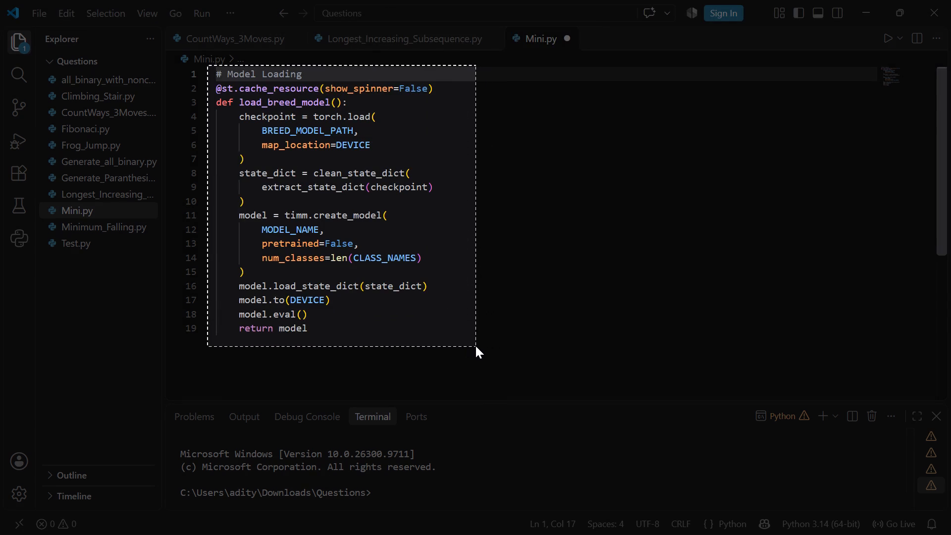
pyautogui.moveTo(475, 346); pyautogui.dragTo(480, 333)
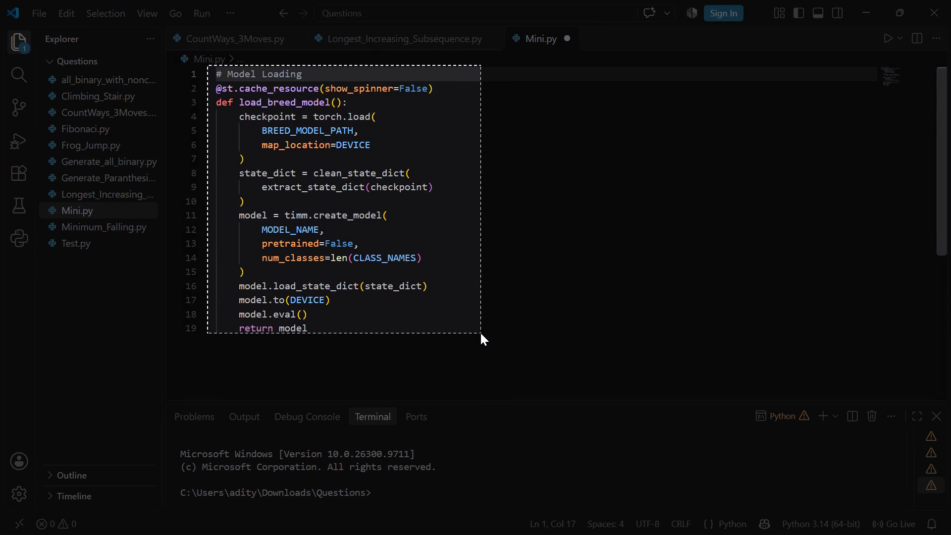
pyautogui.moveTo(480, 333); pyautogui.dragTo(453, 341)
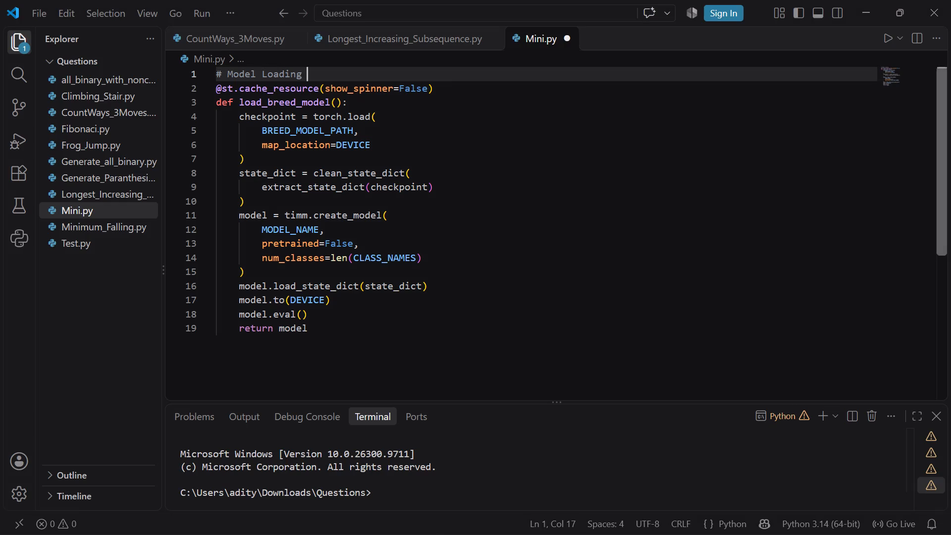
# Switch to the Canva report in Chrome and delete surplus blank lines above the "3.4 Source Code / Modules" heading.
pyautogui.click(476, 513)
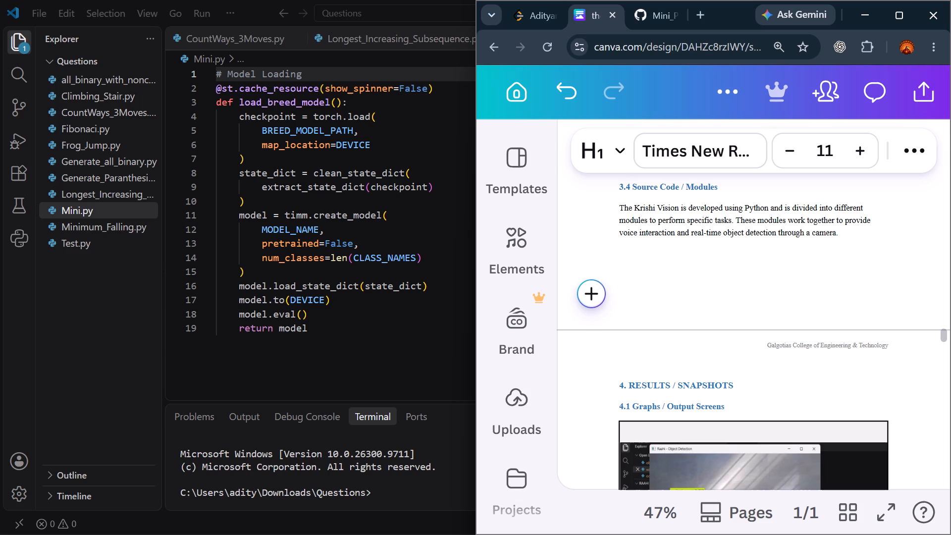
pyautogui.scroll(3, 710, 276)
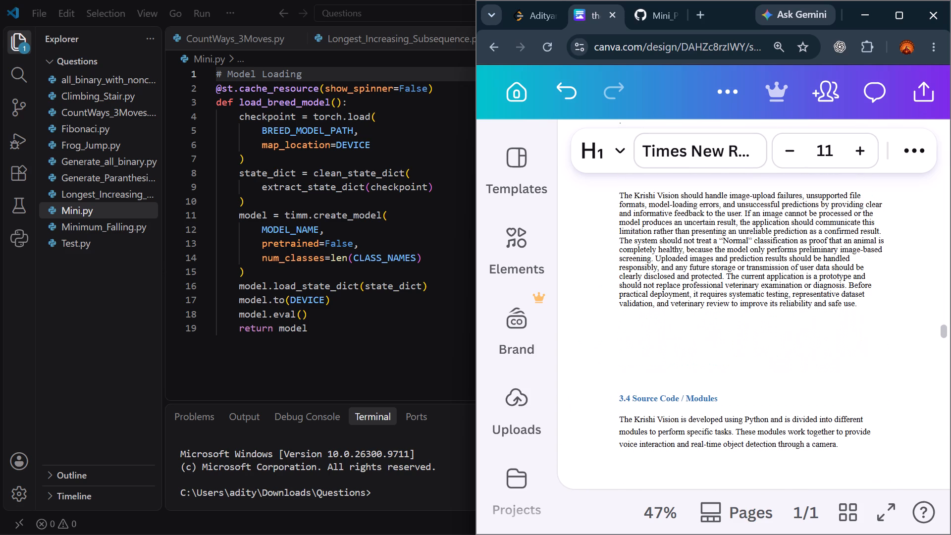
pyautogui.click(706, 317)
pyautogui.press('BackSpace')
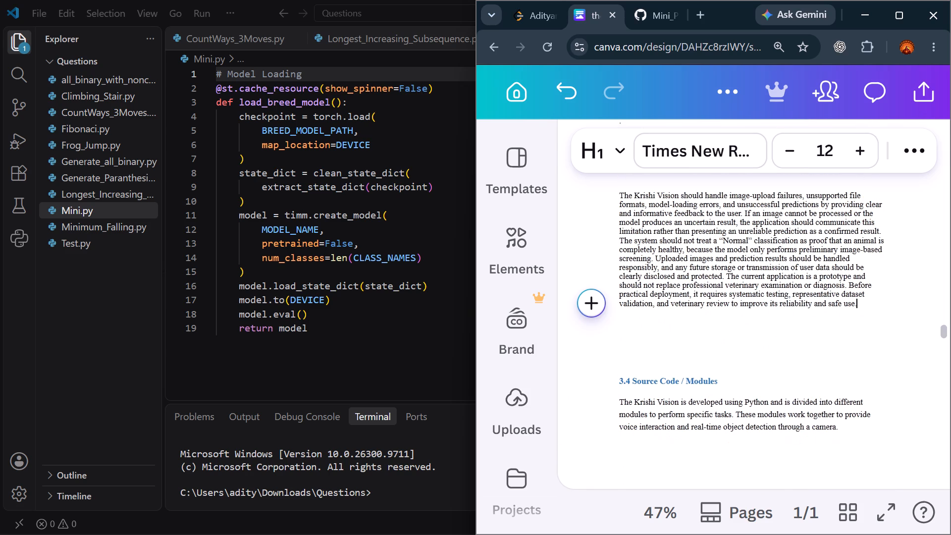
pyautogui.press('Down')
pyautogui.press('Down')
pyautogui.press('Down')
pyautogui.press('BackSpace')
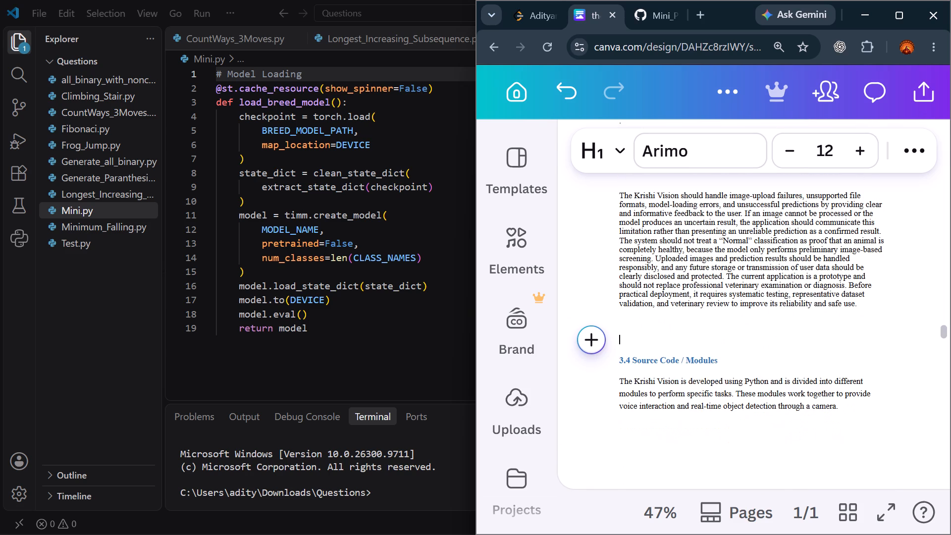
# Remove the remaining blank lines between the reliability paragraph and the "3.4 Source Code / Modules" heading.
pyautogui.press('BackSpace')
pyautogui.press('Down')
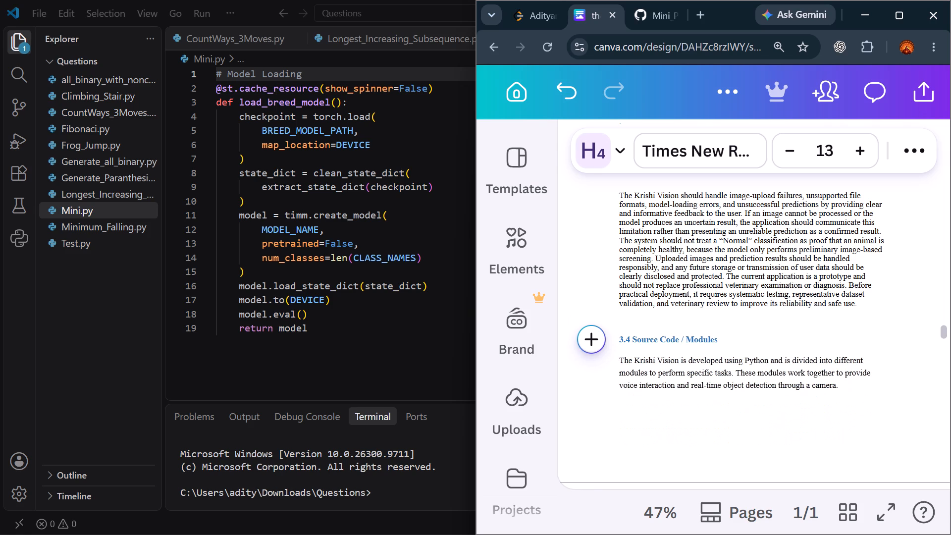
pyautogui.press('Up')
pyautogui.press('BackSpace')
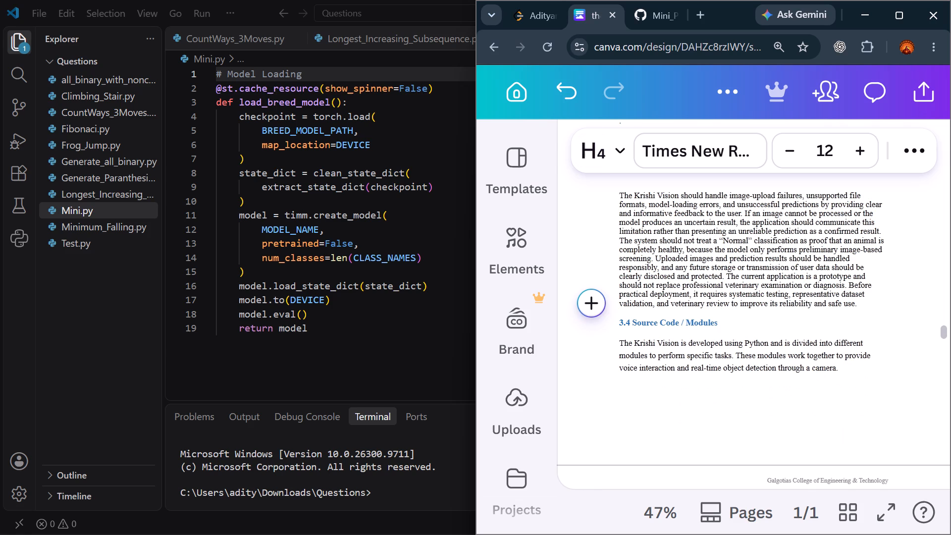
# Paste the Model Loading code screenshot below the section 3.4 intro paragraph and enlarge it to about two-thirds of the text width.
pyautogui.scroll(-1, 706, 317)
pyautogui.click(718, 270)
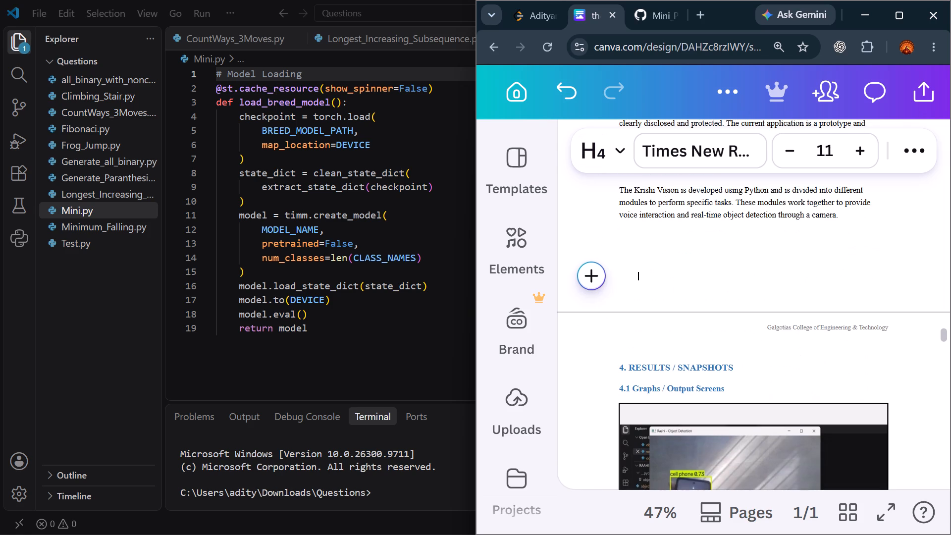
pyautogui.click(699, 251)
pyautogui.click(695, 233)
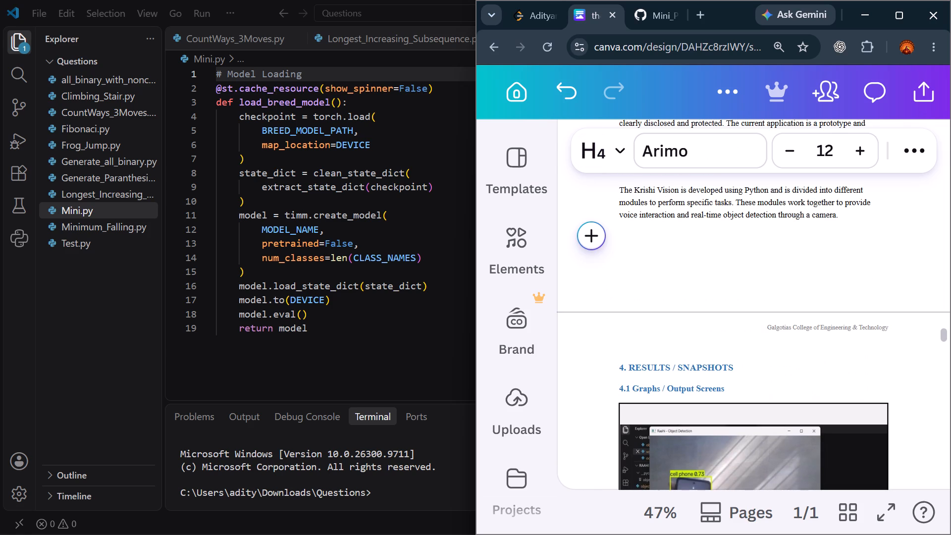
pyautogui.hotkey('ctrl', 'v')
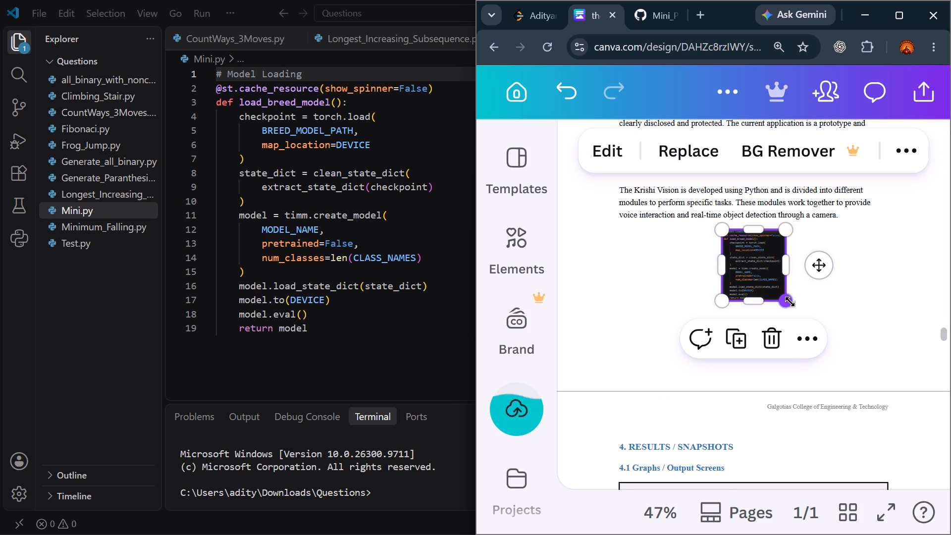
pyautogui.moveTo(790, 302); pyautogui.dragTo(909, 407)
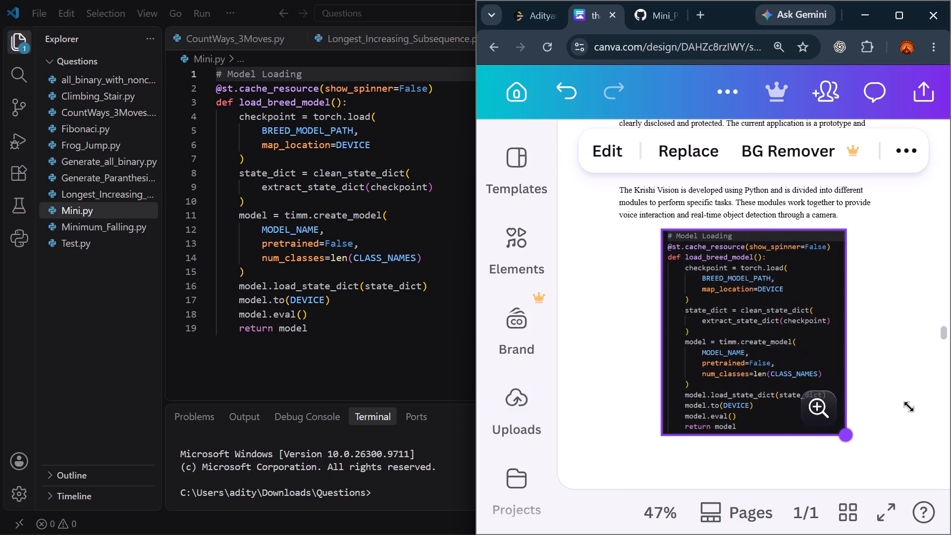
pyautogui.moveTo(909, 407); pyautogui.dragTo(907, 405)
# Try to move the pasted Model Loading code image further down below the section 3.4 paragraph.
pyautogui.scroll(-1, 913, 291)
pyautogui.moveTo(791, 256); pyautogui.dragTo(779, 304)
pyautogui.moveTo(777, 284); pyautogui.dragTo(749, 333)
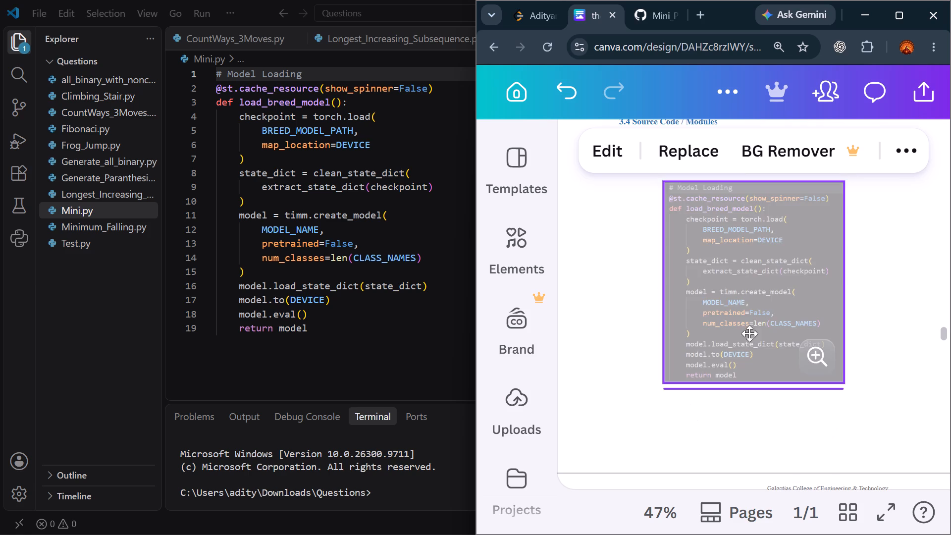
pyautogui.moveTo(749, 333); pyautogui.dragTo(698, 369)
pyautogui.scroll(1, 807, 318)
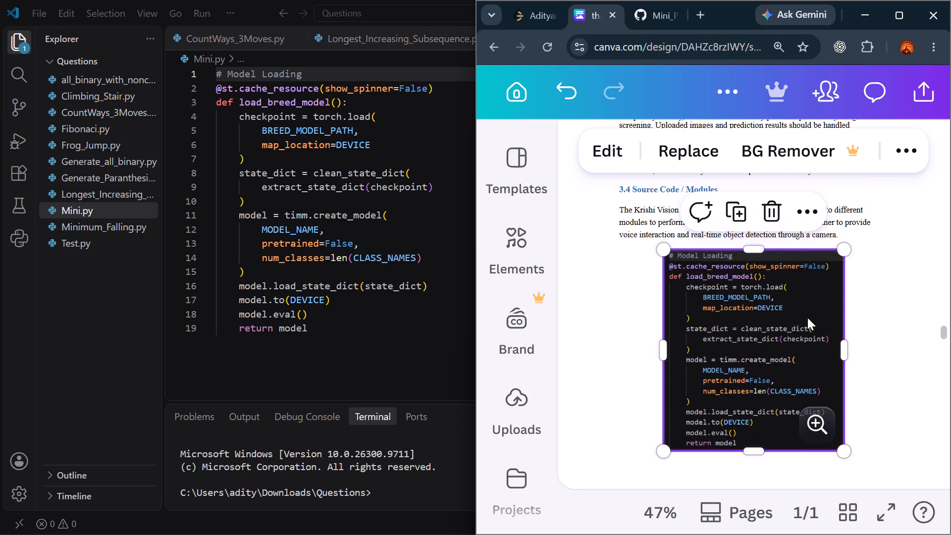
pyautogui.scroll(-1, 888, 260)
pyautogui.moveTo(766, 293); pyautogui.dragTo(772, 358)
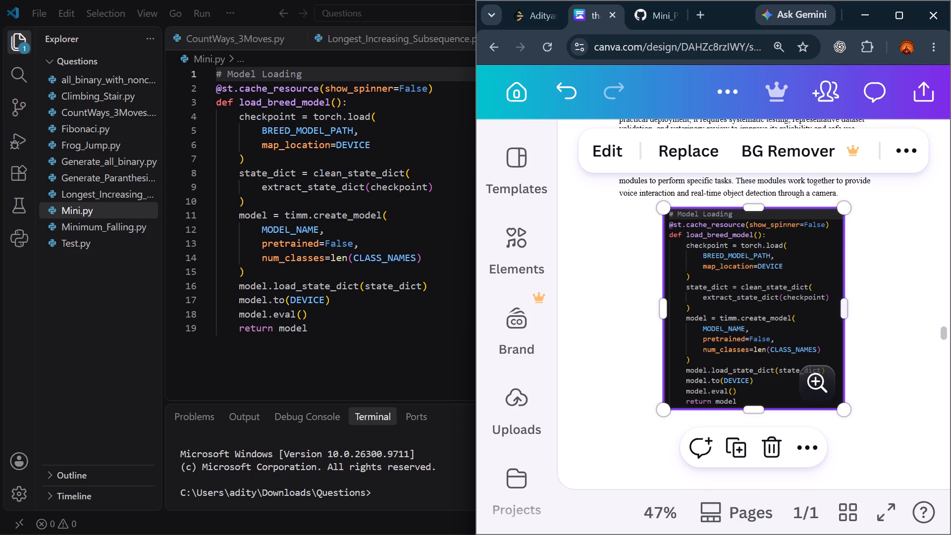
# Insert an empty line between the section 3.4 intro paragraph and the Model Loading code image.
pyautogui.click(845, 189)
pyautogui.press('Return')
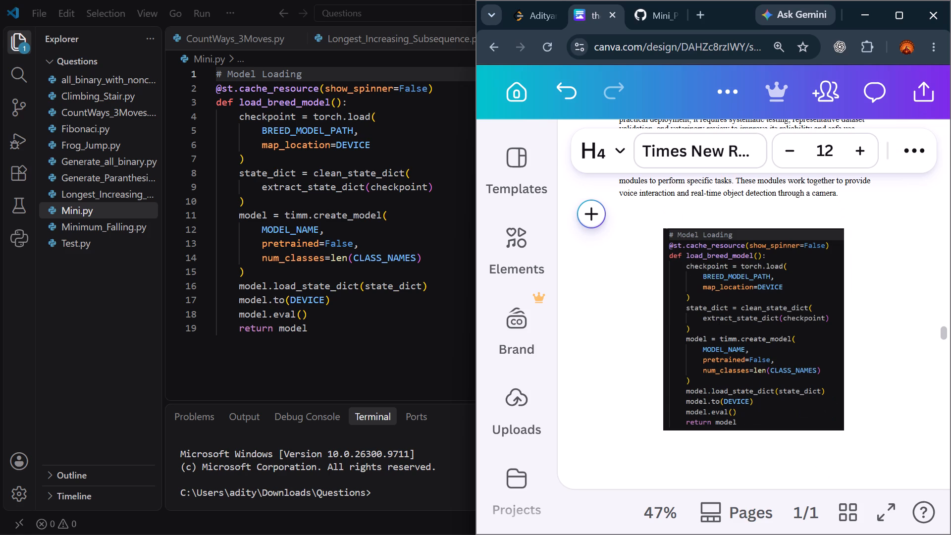
# Look over the pages around the code image, from section 3.4 to the "4. RESULTS / SNAPSHOTS" section.
pyautogui.scroll(-1, 845, 189)
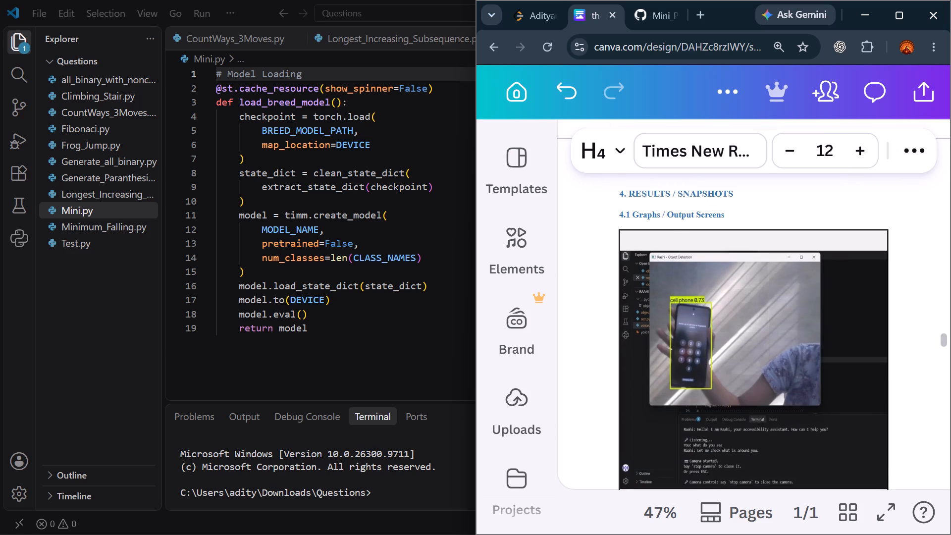
pyautogui.scroll(-2, 845, 189)
pyautogui.scroll(3, 845, 189)
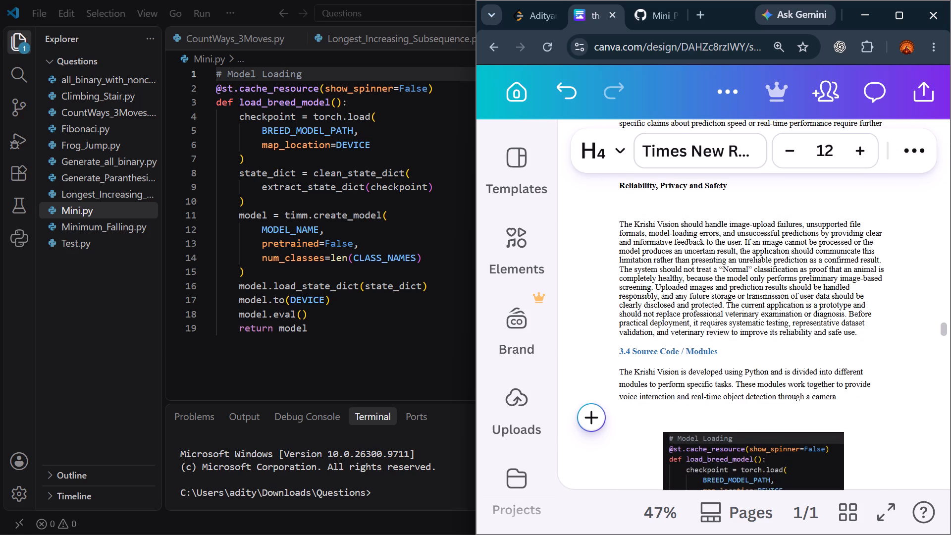
pyautogui.scroll(-1, 701, 346)
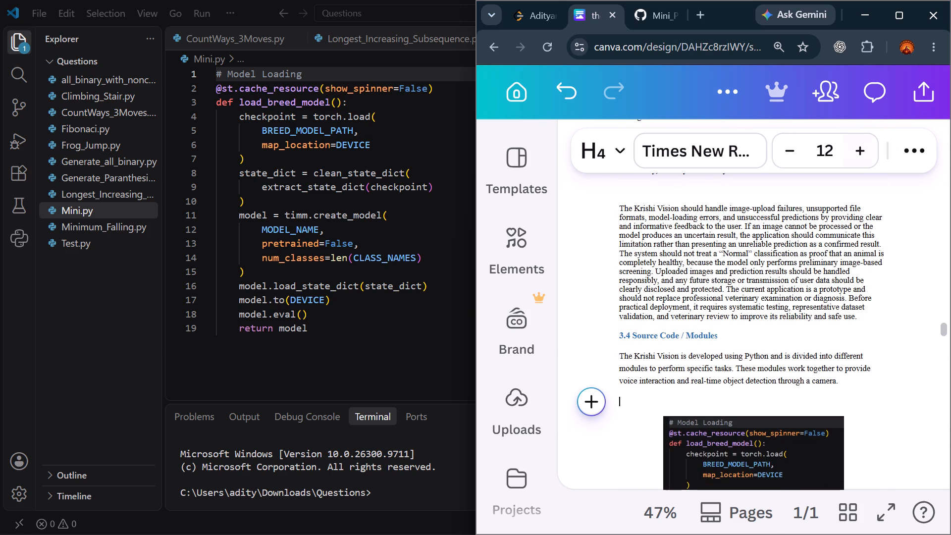
pyautogui.scroll(-2, 701, 346)
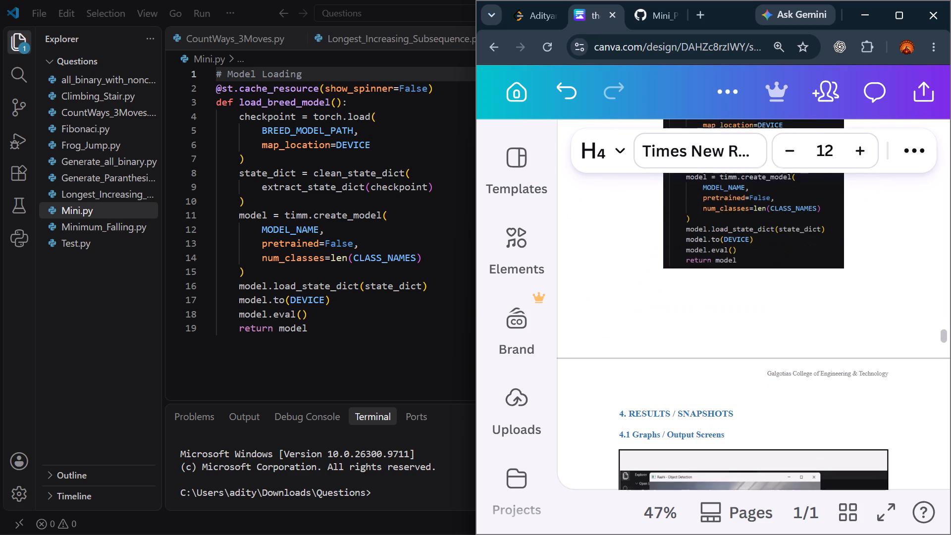
pyautogui.scroll(-2, 701, 346)
pyautogui.scroll(3, 701, 346)
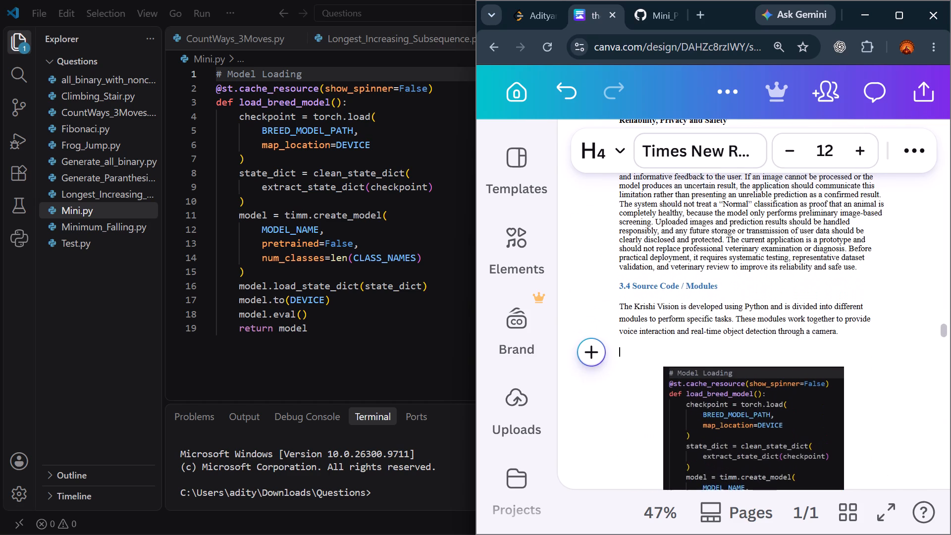
pyautogui.scroll(1, 701, 346)
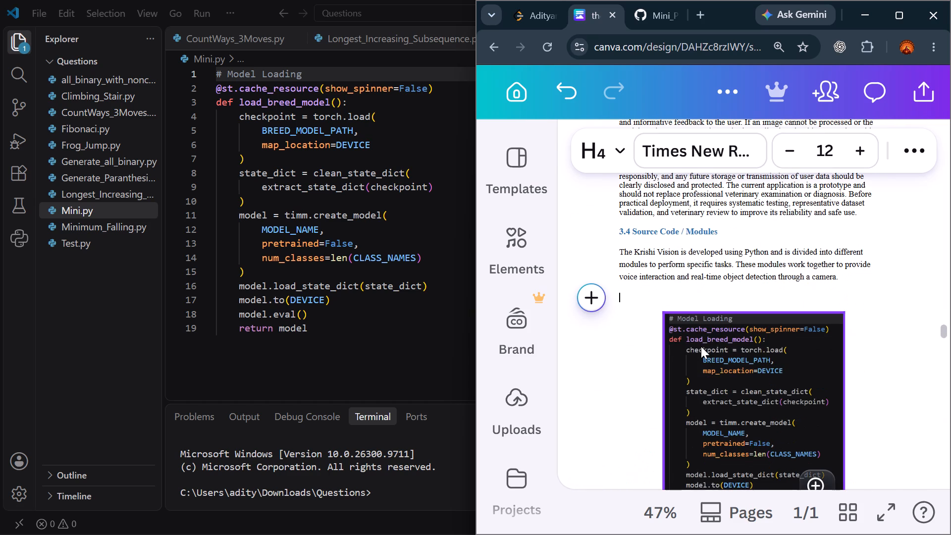
# Enter the subheading "3.41 Model Loading" on the empty line above the code image.
pyautogui.write('3.')
pyautogui.press('4')
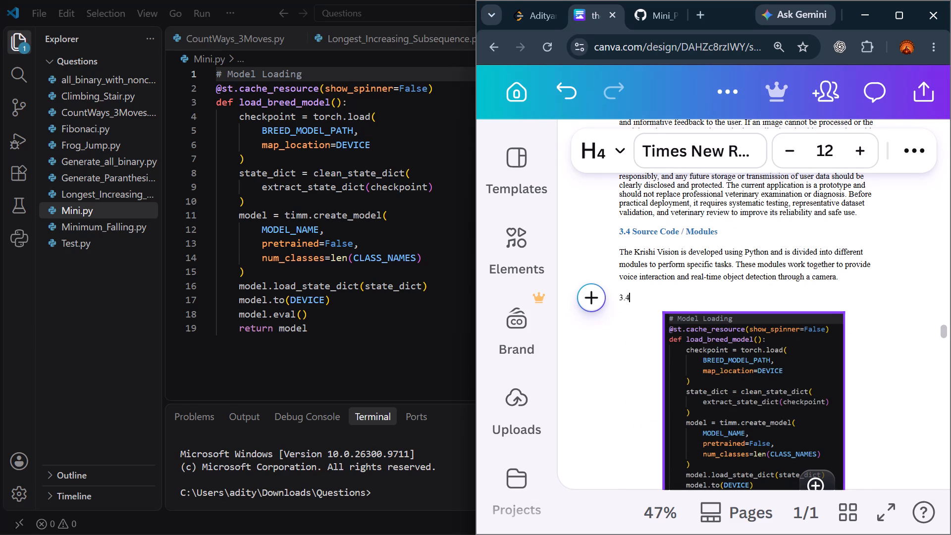
pyautogui.press('1')
pyautogui.press('space')
pyautogui.write('Model')
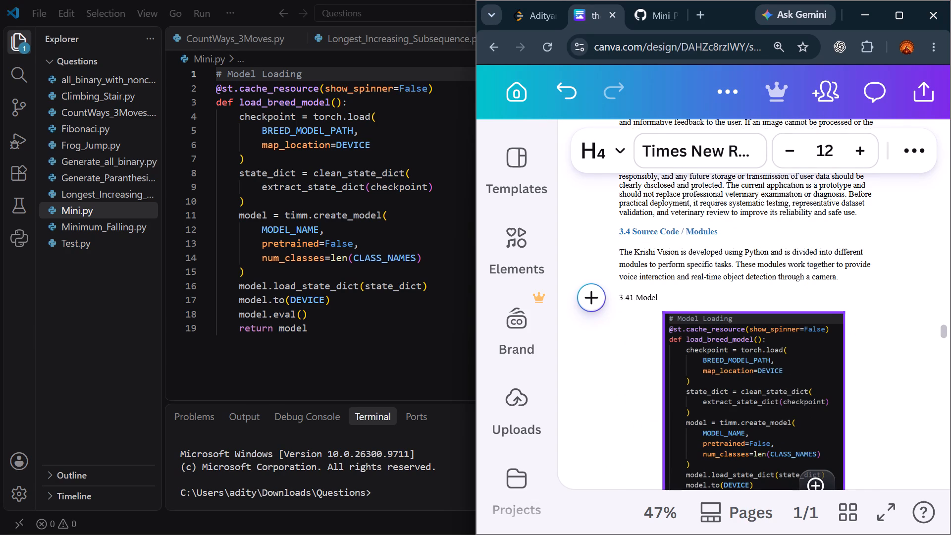
pyautogui.press('space')
pyautogui.write('Loading')
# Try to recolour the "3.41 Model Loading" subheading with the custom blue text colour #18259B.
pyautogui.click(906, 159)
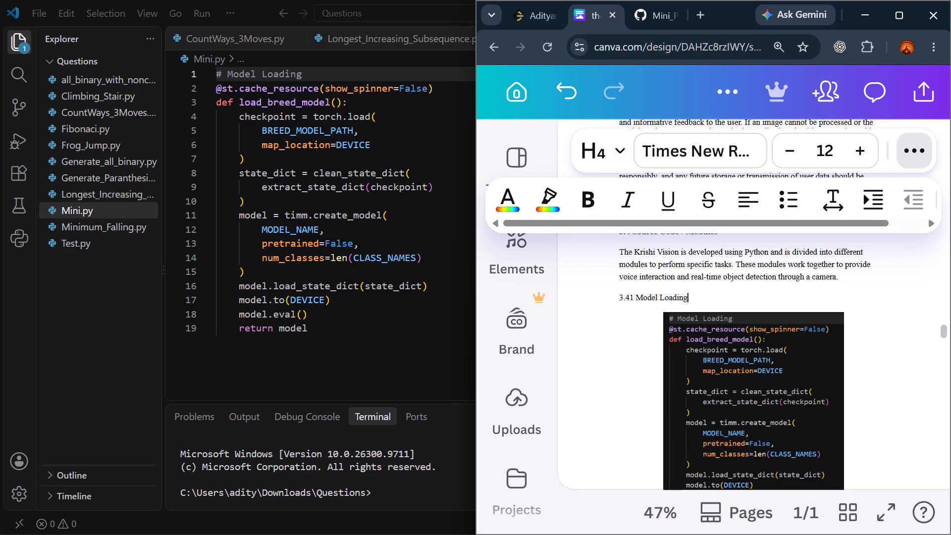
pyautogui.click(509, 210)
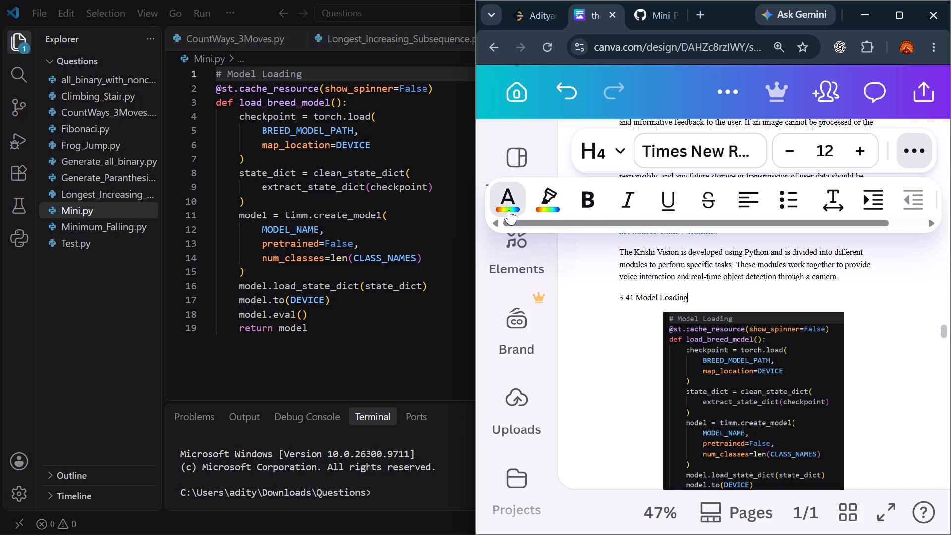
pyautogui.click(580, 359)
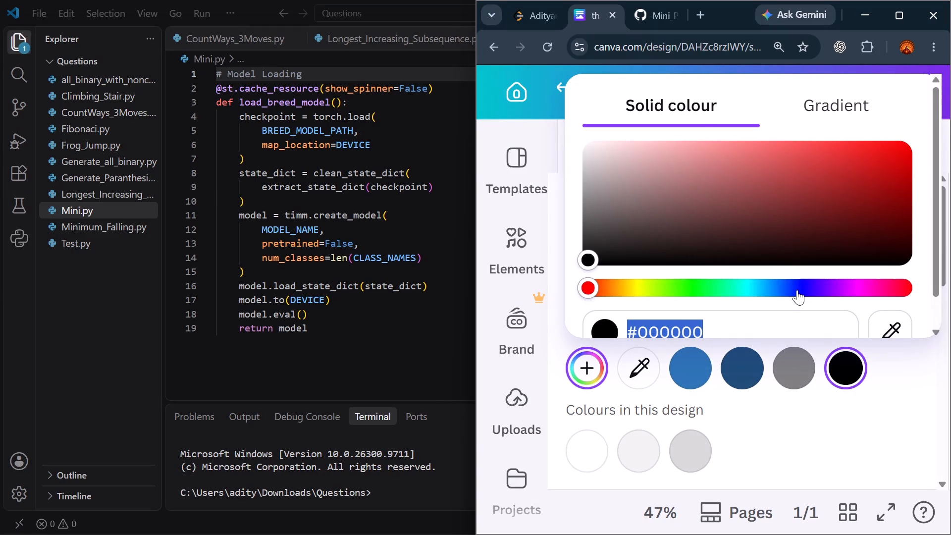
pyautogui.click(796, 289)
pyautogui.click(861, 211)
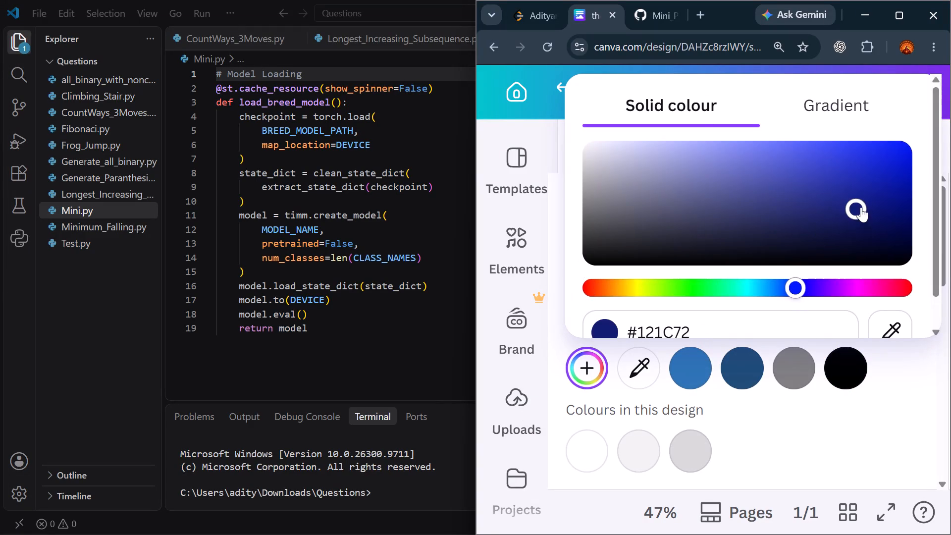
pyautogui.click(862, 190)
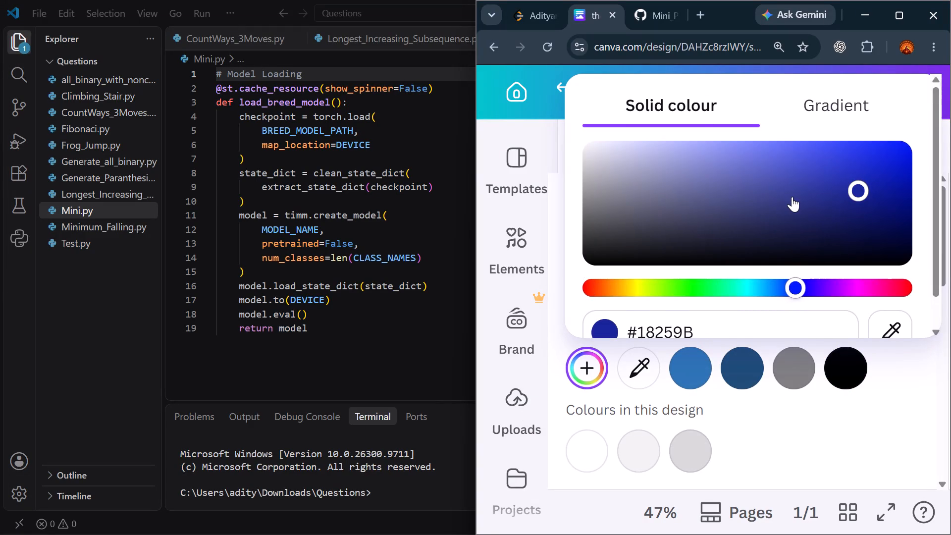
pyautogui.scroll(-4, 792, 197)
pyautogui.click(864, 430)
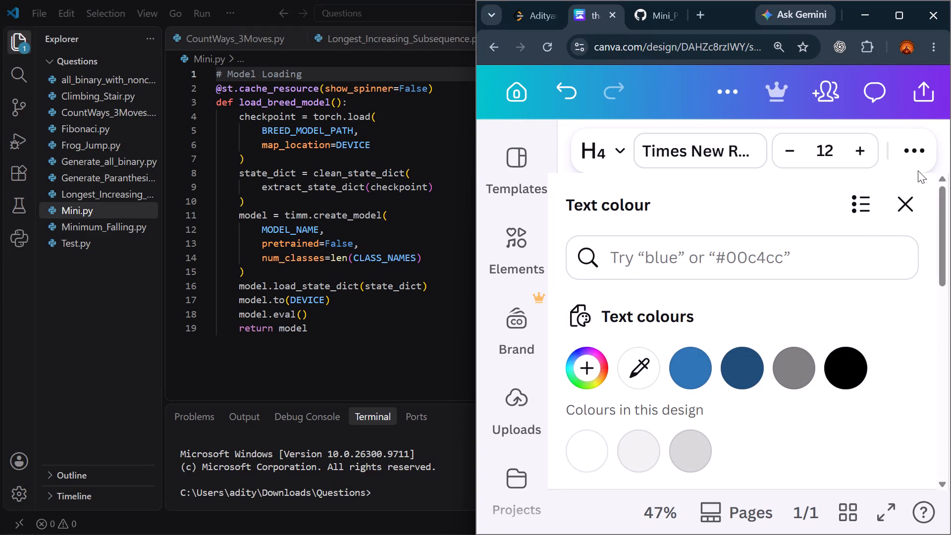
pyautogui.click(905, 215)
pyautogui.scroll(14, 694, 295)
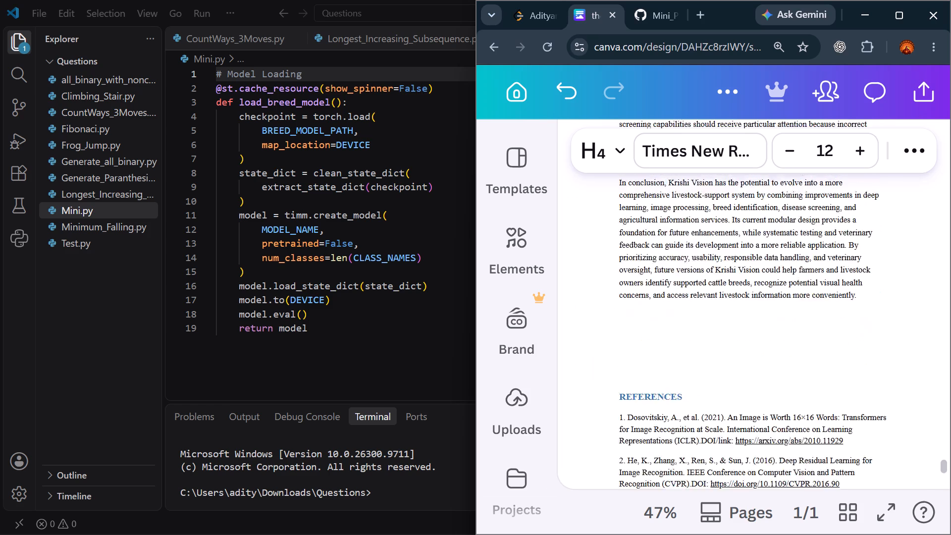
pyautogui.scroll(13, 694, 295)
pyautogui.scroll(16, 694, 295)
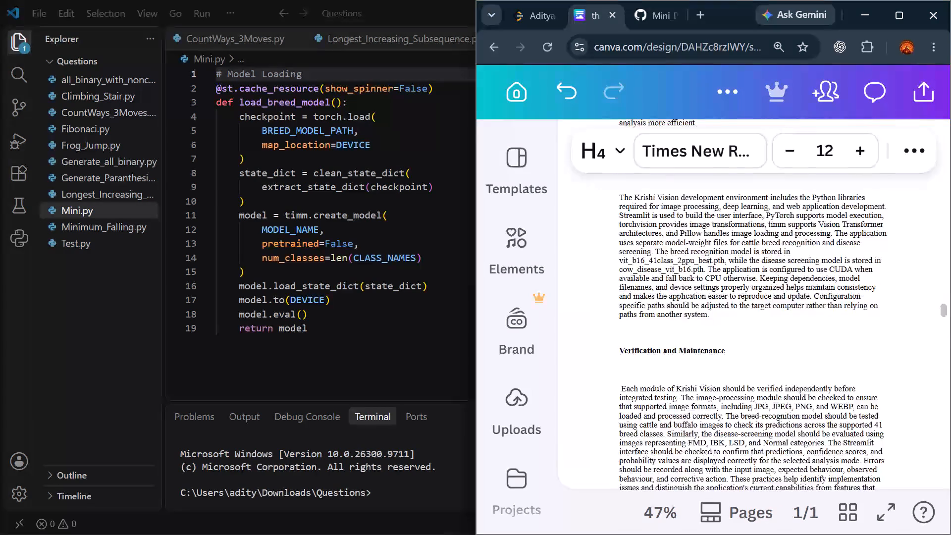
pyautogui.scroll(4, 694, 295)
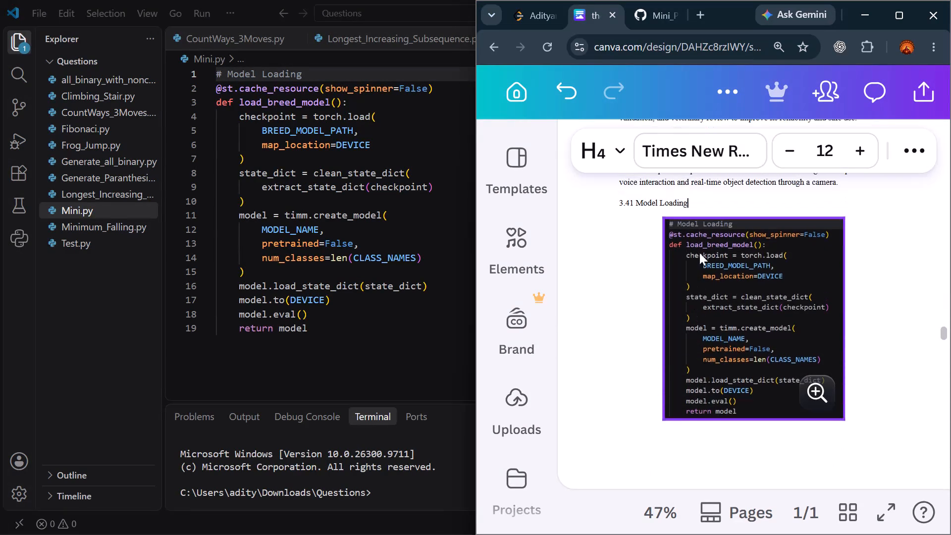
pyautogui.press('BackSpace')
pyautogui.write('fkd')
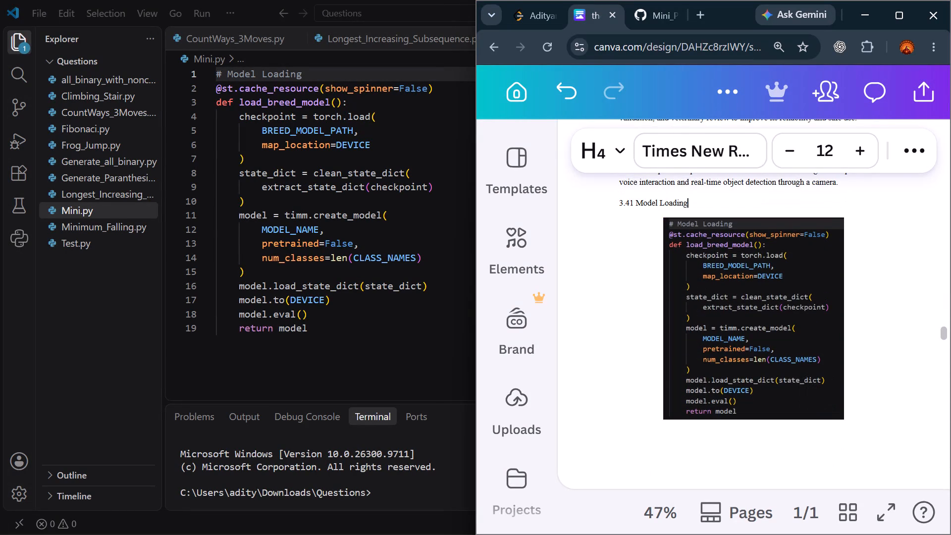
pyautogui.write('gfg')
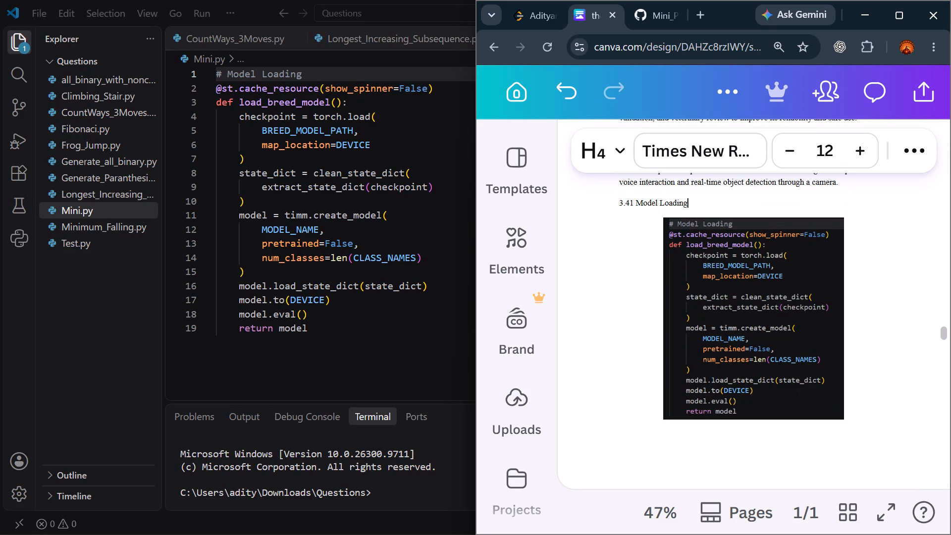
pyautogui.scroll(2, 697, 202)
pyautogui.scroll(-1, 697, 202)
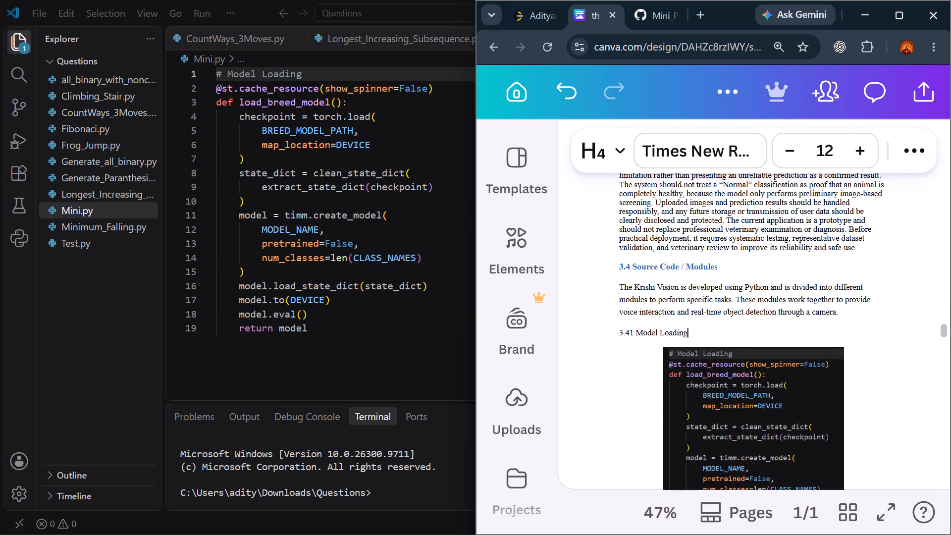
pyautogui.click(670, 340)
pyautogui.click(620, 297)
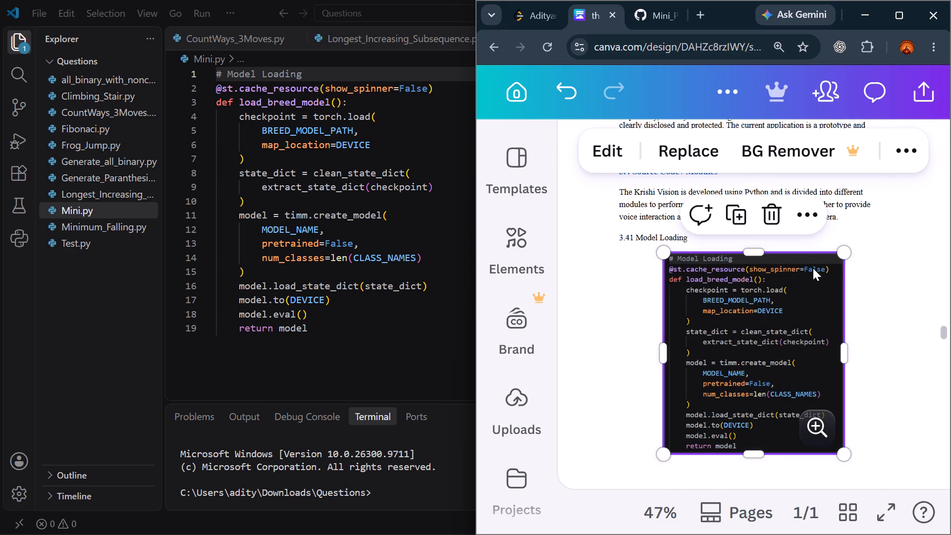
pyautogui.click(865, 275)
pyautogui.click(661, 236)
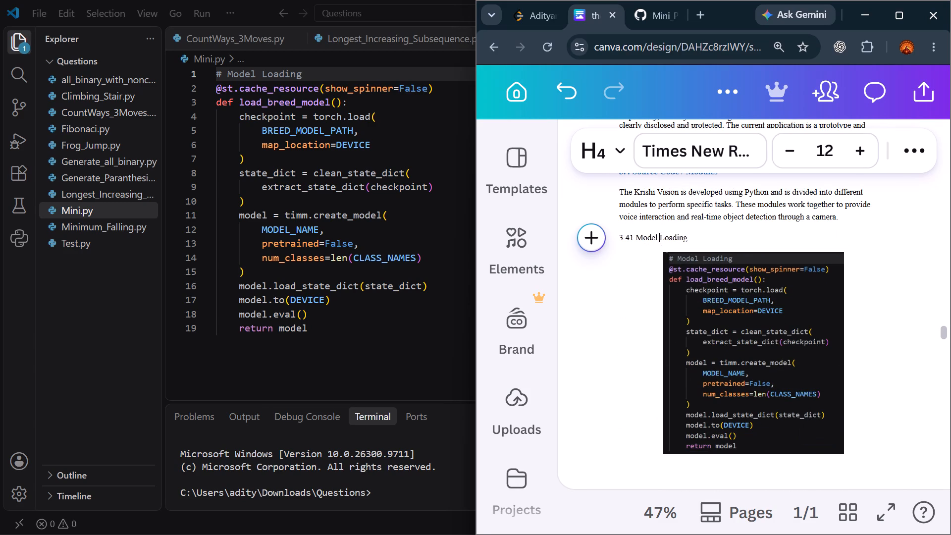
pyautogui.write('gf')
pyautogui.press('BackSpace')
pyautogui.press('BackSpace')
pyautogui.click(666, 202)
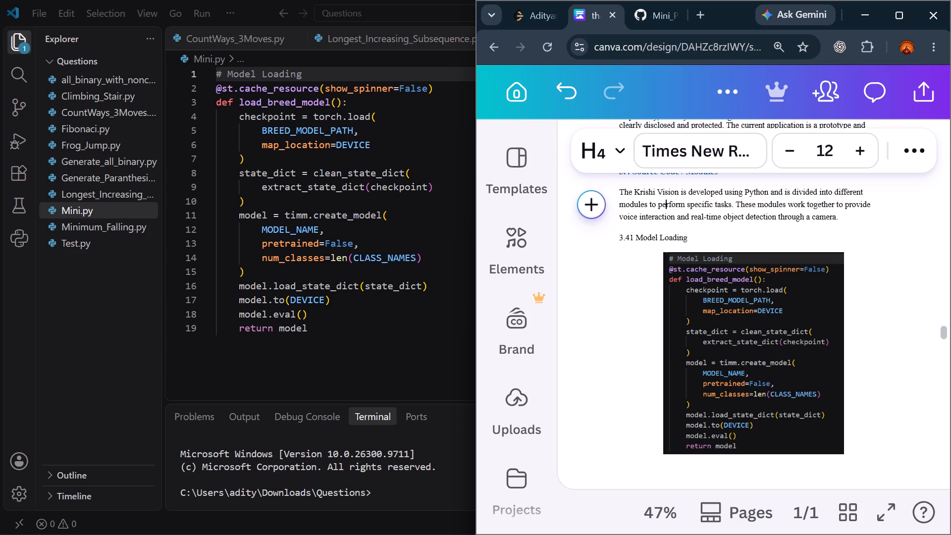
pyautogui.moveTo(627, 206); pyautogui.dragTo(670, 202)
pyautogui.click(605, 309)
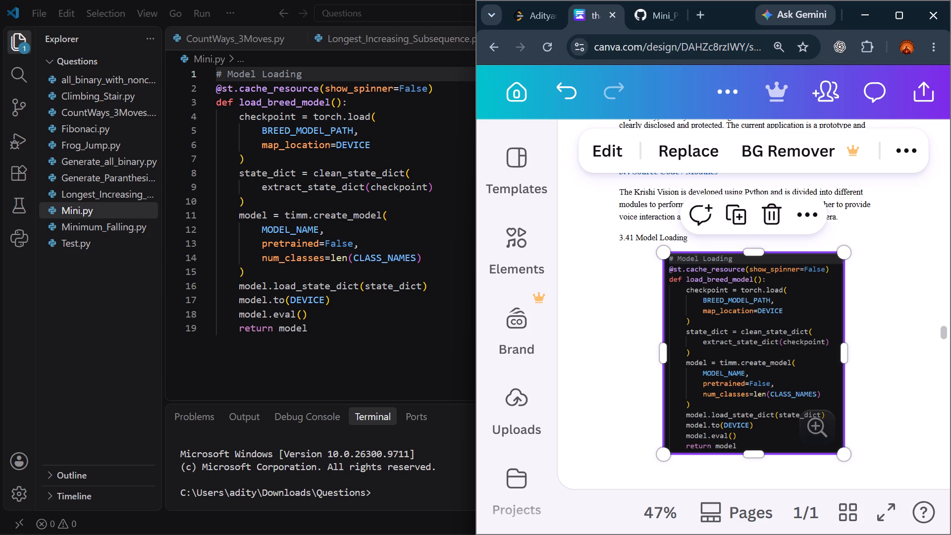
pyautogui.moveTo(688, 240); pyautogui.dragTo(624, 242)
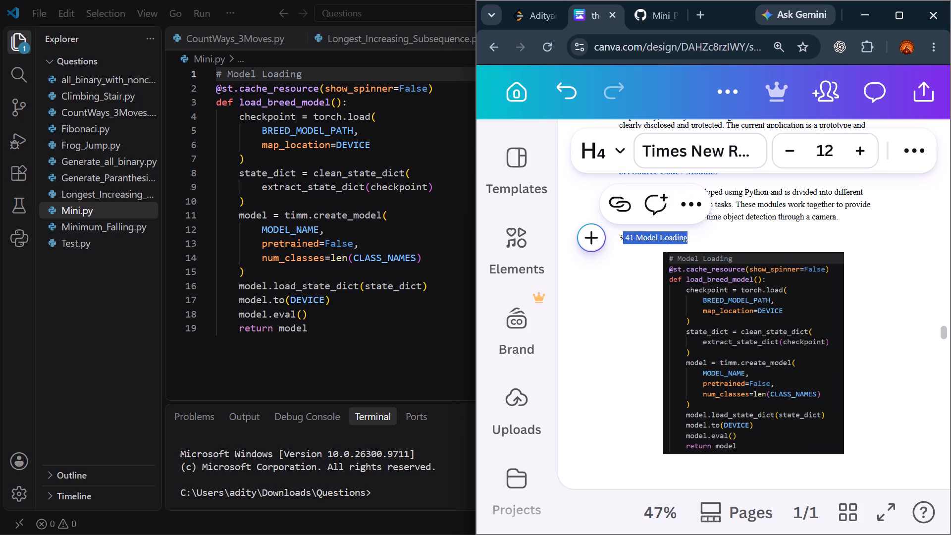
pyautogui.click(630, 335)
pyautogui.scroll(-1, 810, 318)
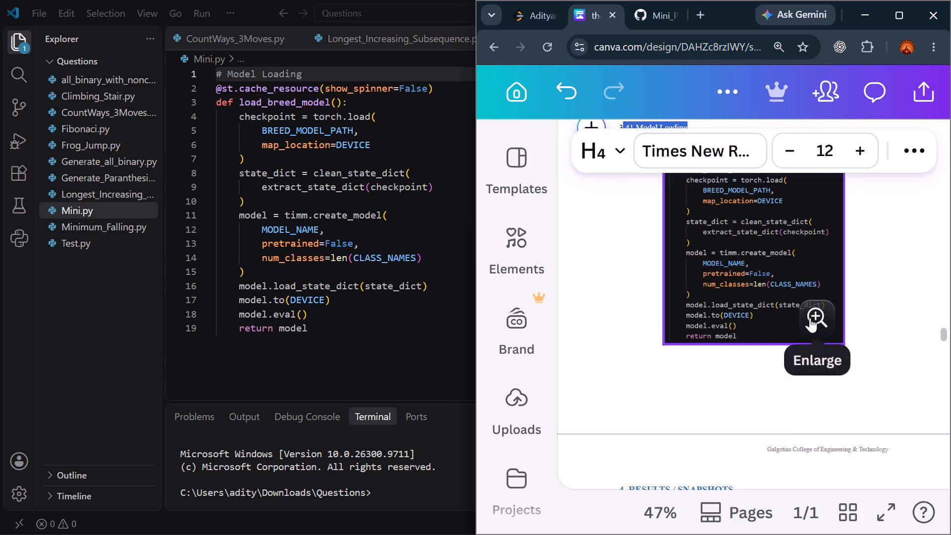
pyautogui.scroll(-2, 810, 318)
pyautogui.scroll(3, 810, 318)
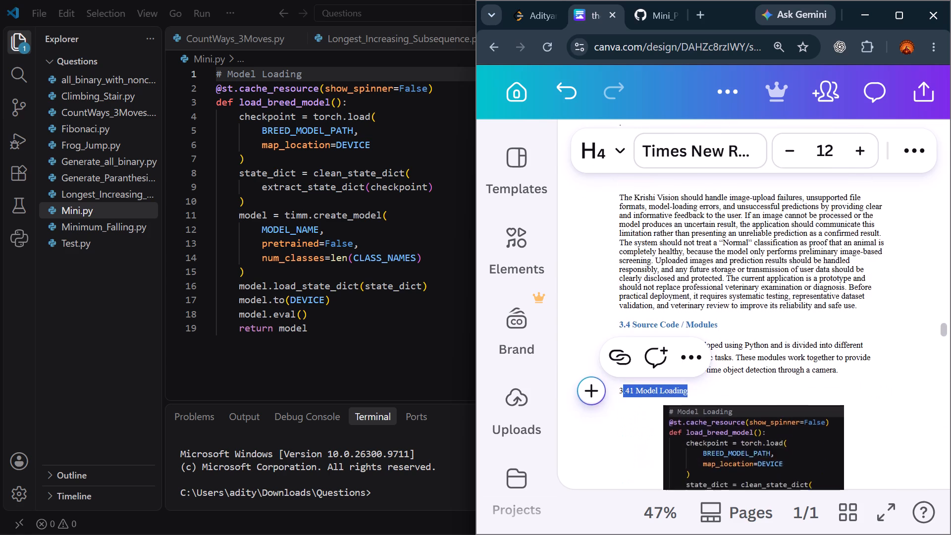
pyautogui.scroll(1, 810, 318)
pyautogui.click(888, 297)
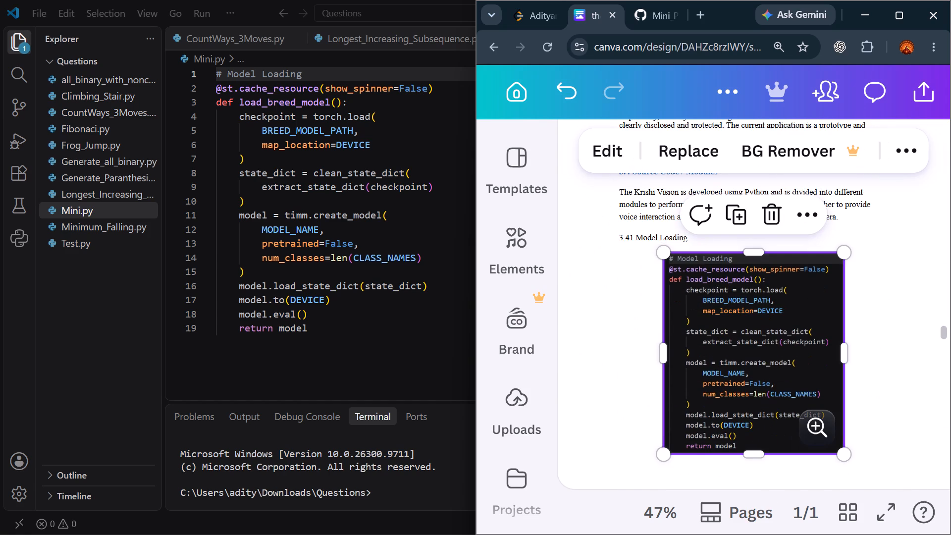
# Start a new subheading numbered "3.42" on the line below the Model Loading code image.
pyautogui.scroll(-1, 889, 351)
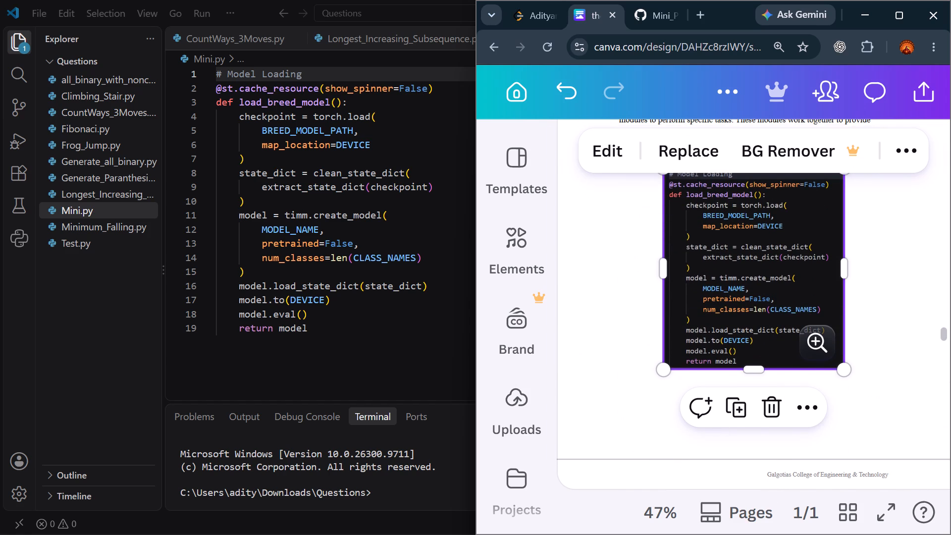
pyautogui.click(859, 385)
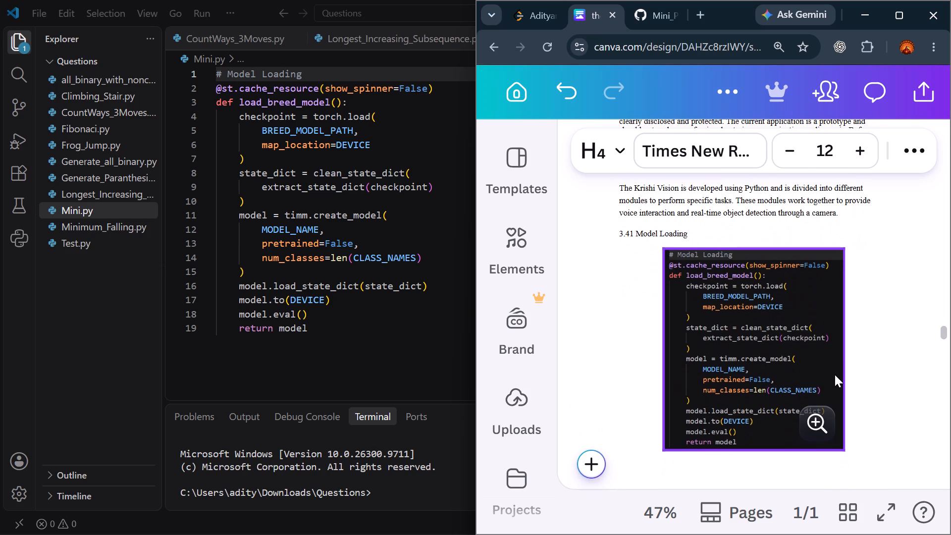
pyautogui.write('3.4')
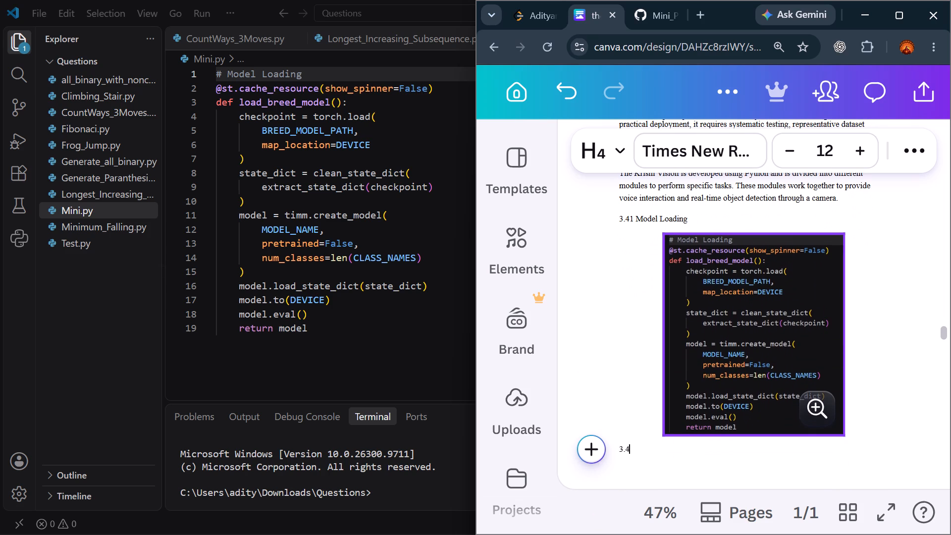
pyautogui.press('2')
pyautogui.press('space')
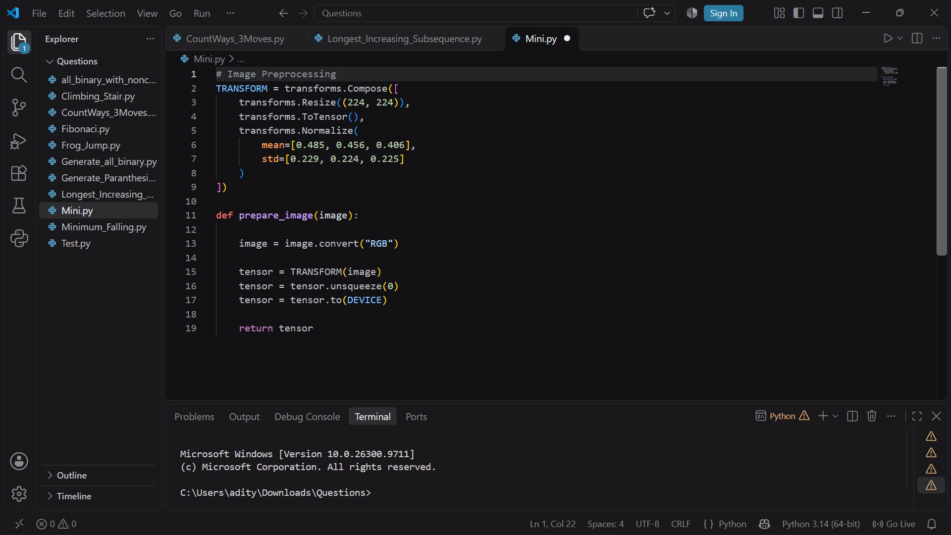
pyautogui.click(269, 375)
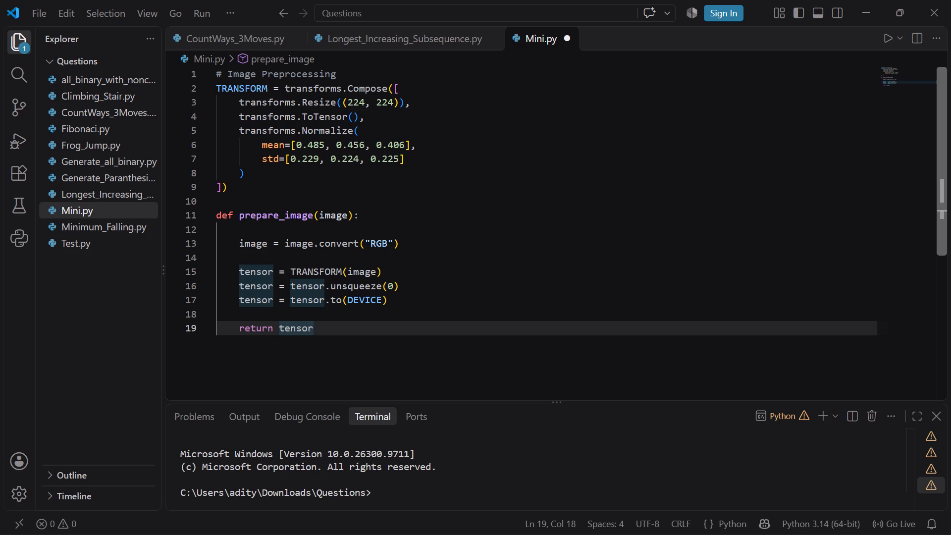
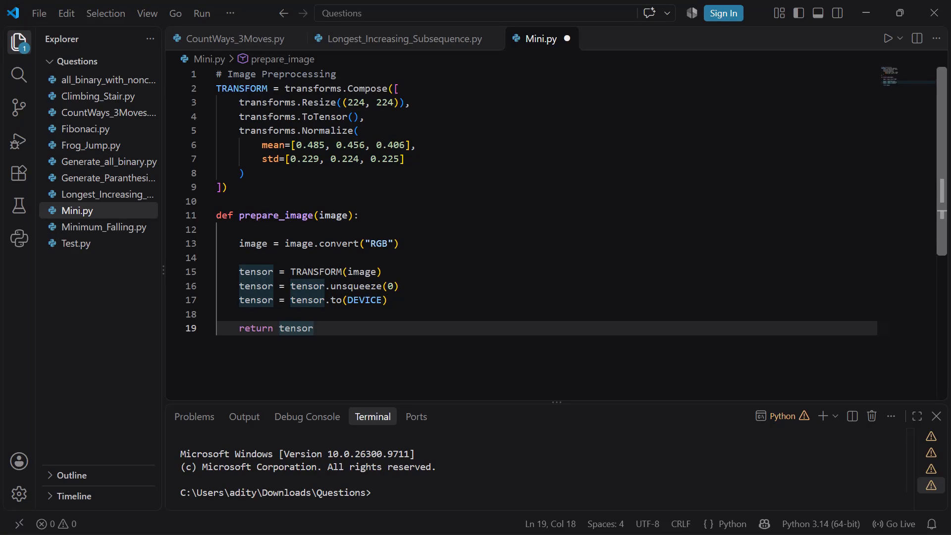
# Remove all the blank lines from the image preprocessing code in Mini.py and return to its first line.
pyautogui.click(243, 317)
pyautogui.press('BackSpace')
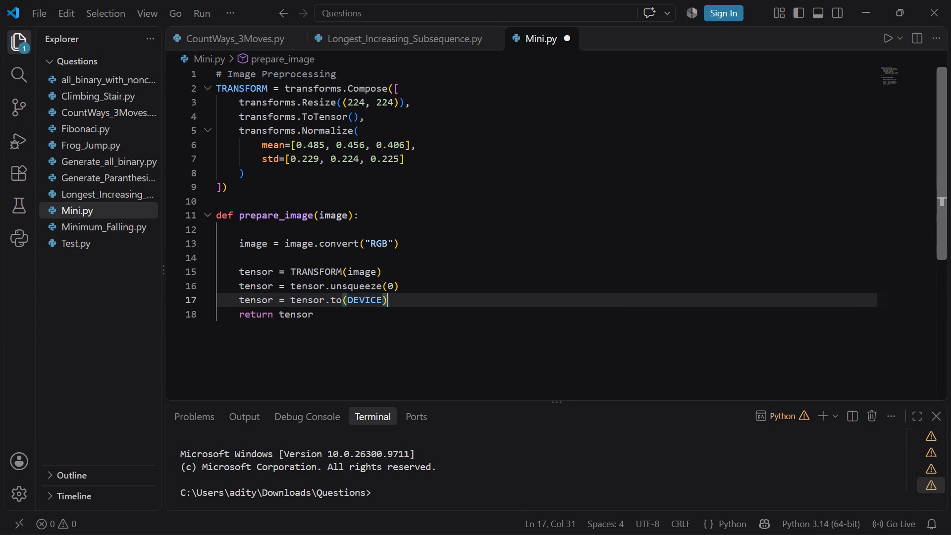
pyautogui.click(241, 256)
pyautogui.press('BackSpace')
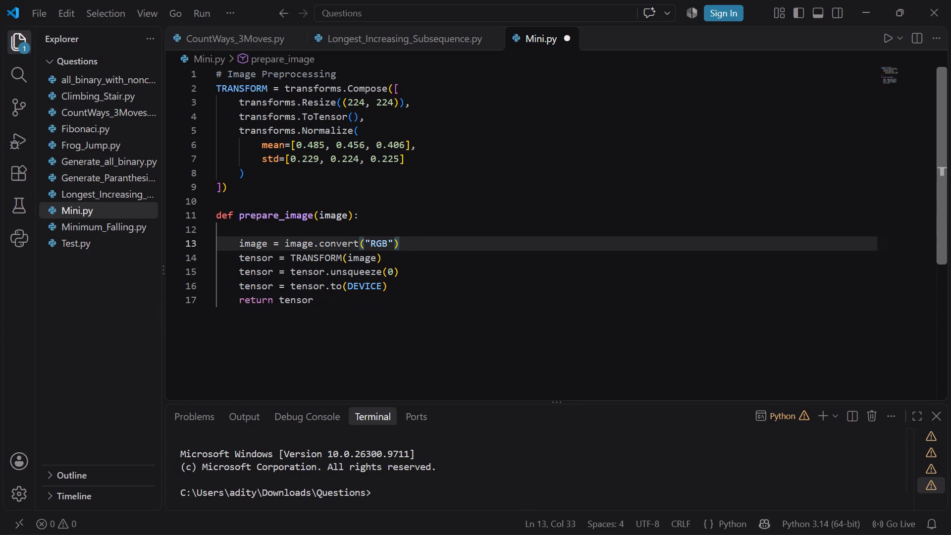
pyautogui.press('Up')
pyautogui.press('BackSpace')
pyautogui.press('Up')
pyautogui.press('BackSpace')
pyautogui.press('Up')
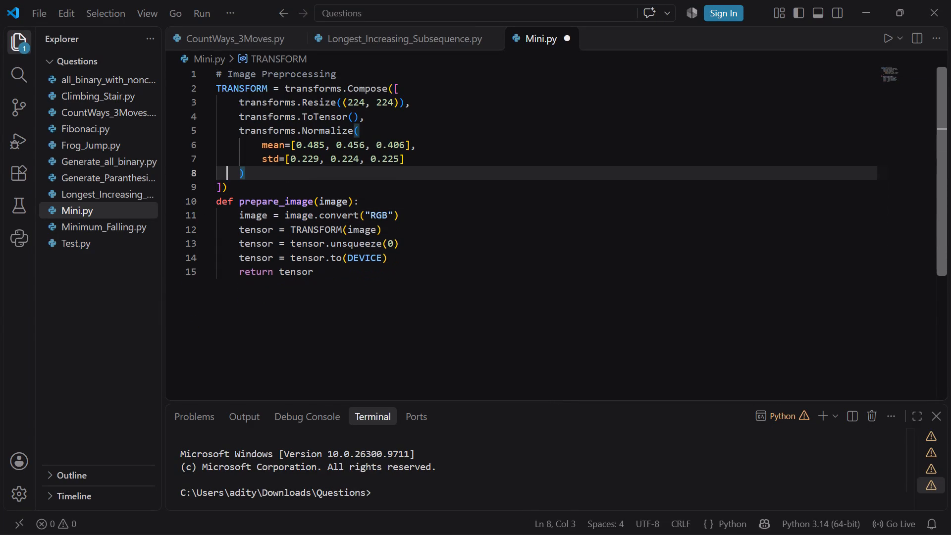
pyautogui.press('Up')
pyautogui.press('Up')
pyautogui.press('Up')
pyautogui.press('Up')
pyautogui.press('Up')
pyautogui.press('Up')
pyautogui.press('Up')
pyautogui.press('Up')
pyautogui.press('Up')
pyautogui.press('Up')
pyautogui.press('Up')
pyautogui.press('Up')
pyautogui.press('Up')
pyautogui.press('Up')
pyautogui.press('Up')
pyautogui.press('Up')
pyautogui.press('Up')
pyautogui.press('Up')
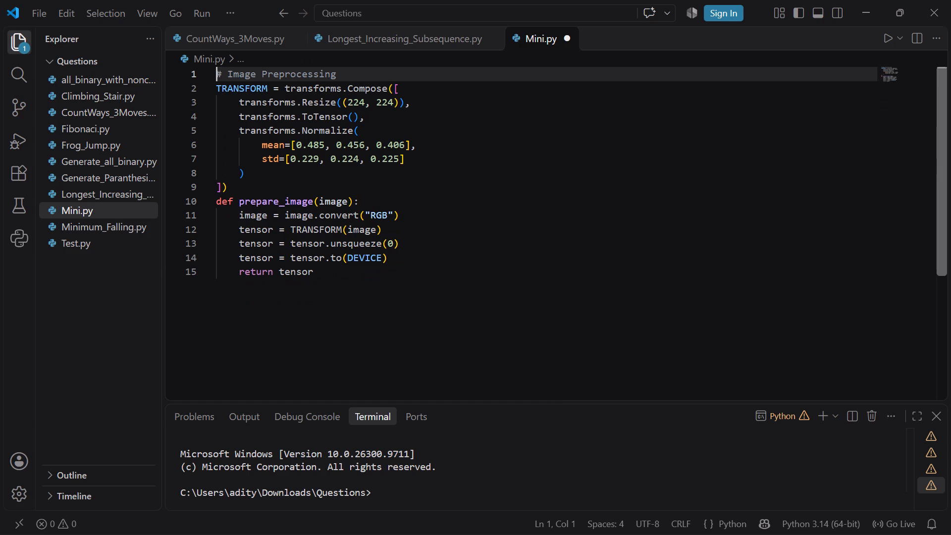
pyautogui.press('Print')
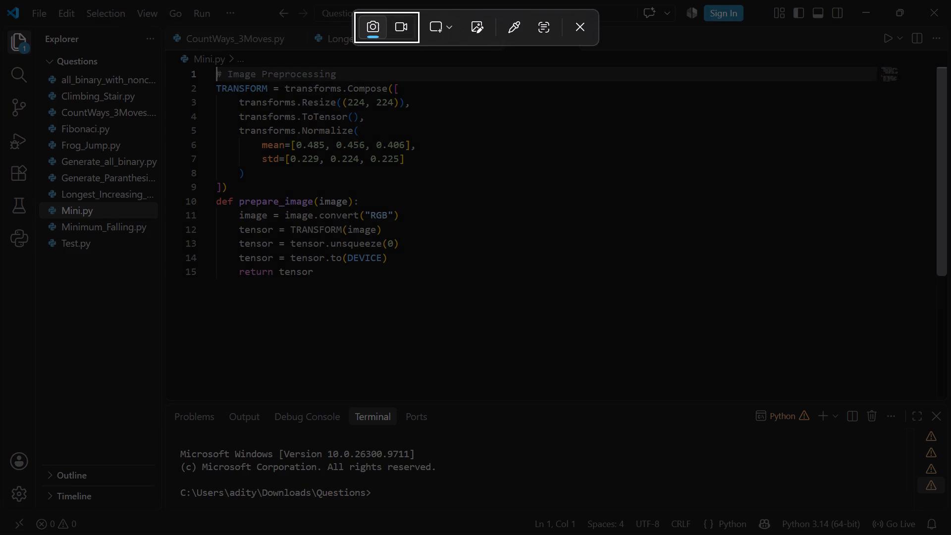
pyautogui.click(575, 28)
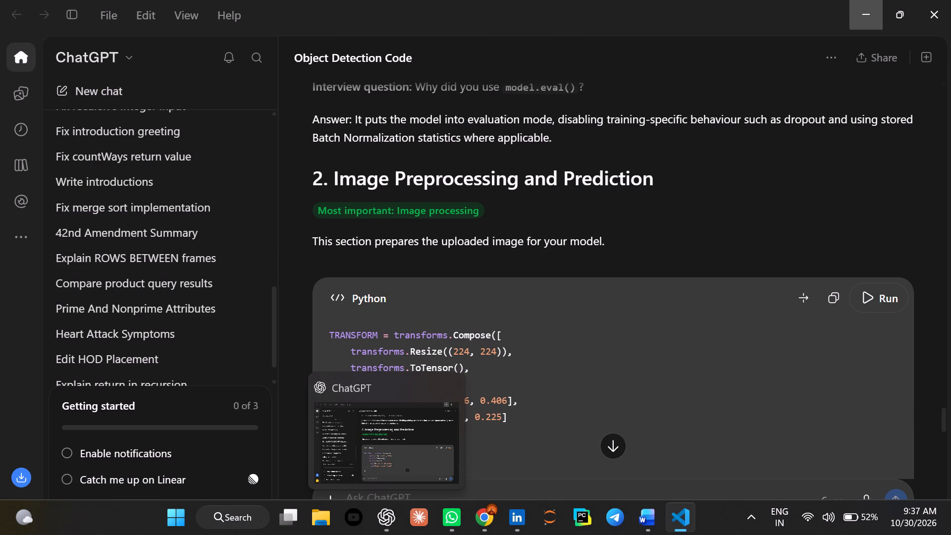
# Extend the first-line comment in Mini.py to read "# Image Preprocessing and Prediction".
pyautogui.click(356, 74)
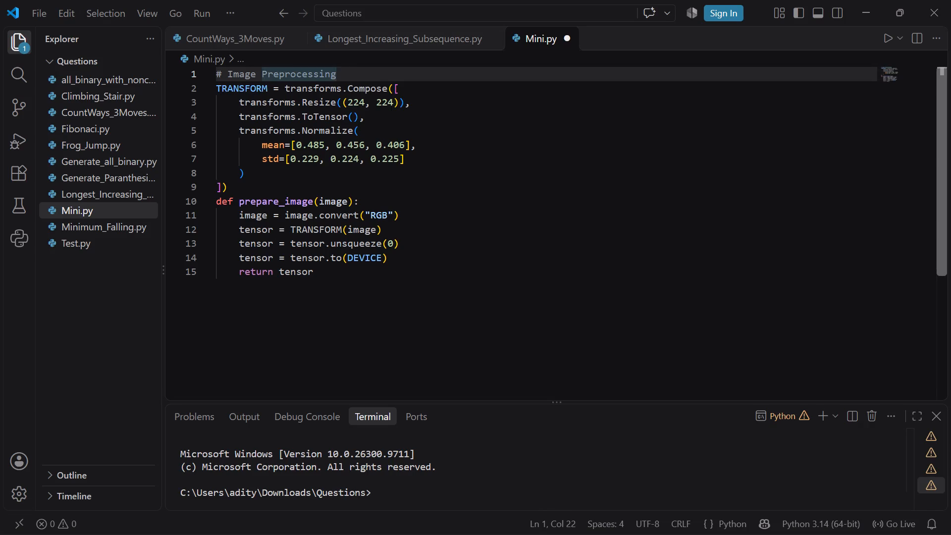
pyautogui.press('space')
pyautogui.write('and')
pyautogui.press('space')
pyautogui.write('Prediction')
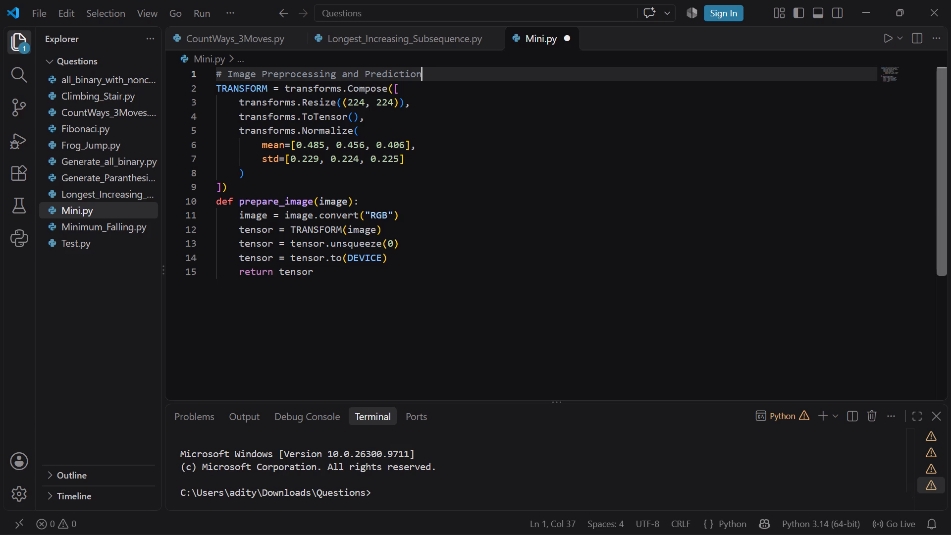
# Capture a screenshot of the whole code block in Mini.py, from the comment line down to "return tensor".
pyautogui.press('Print')
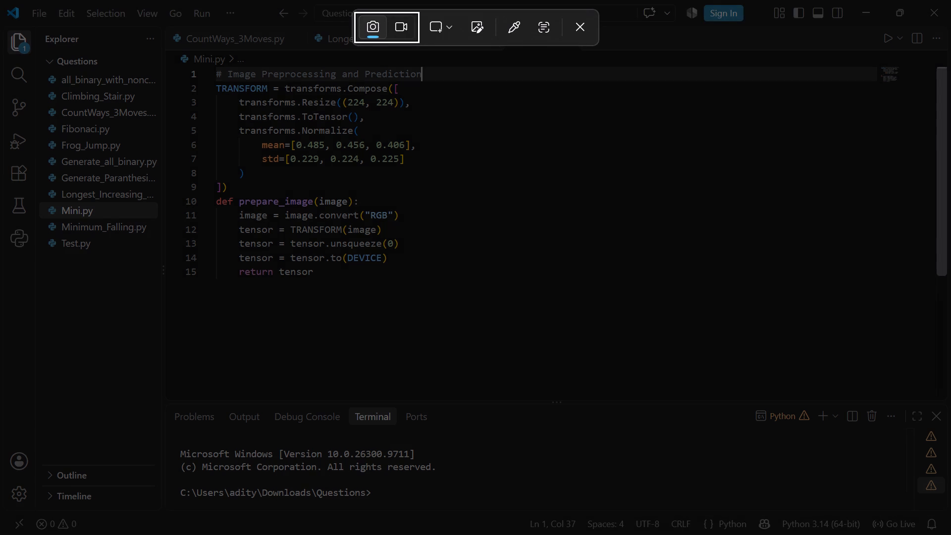
pyautogui.moveTo(211, 67); pyautogui.dragTo(451, 269)
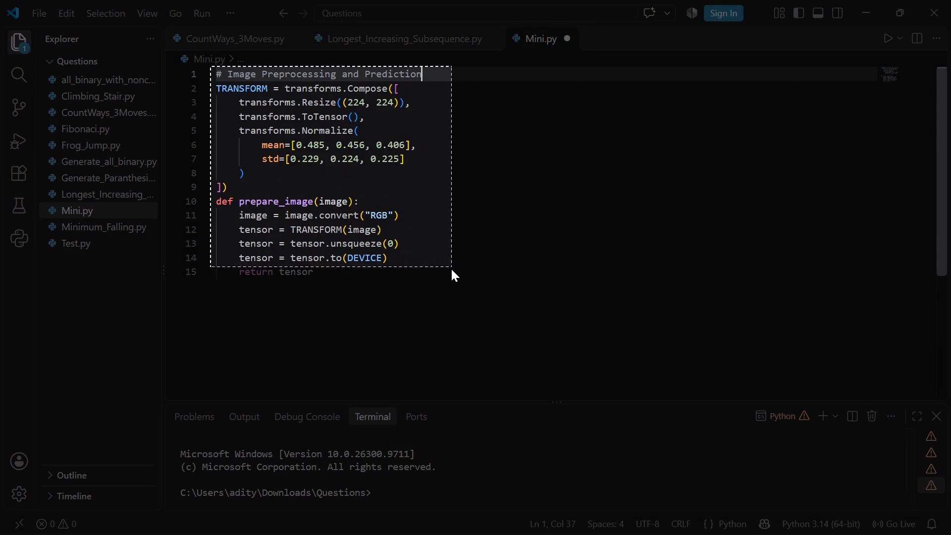
pyautogui.moveTo(451, 269); pyautogui.dragTo(444, 280)
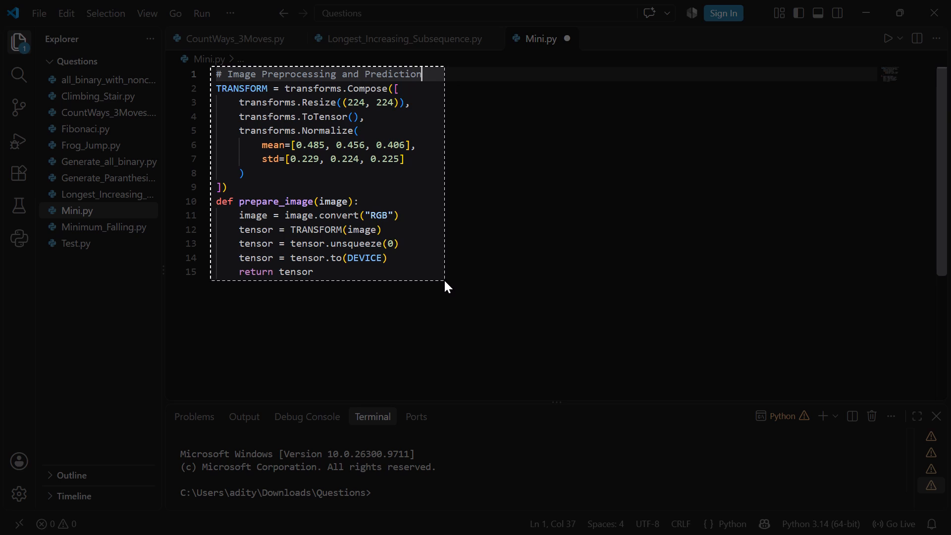
pyautogui.moveTo(444, 280); pyautogui.dragTo(432, 280)
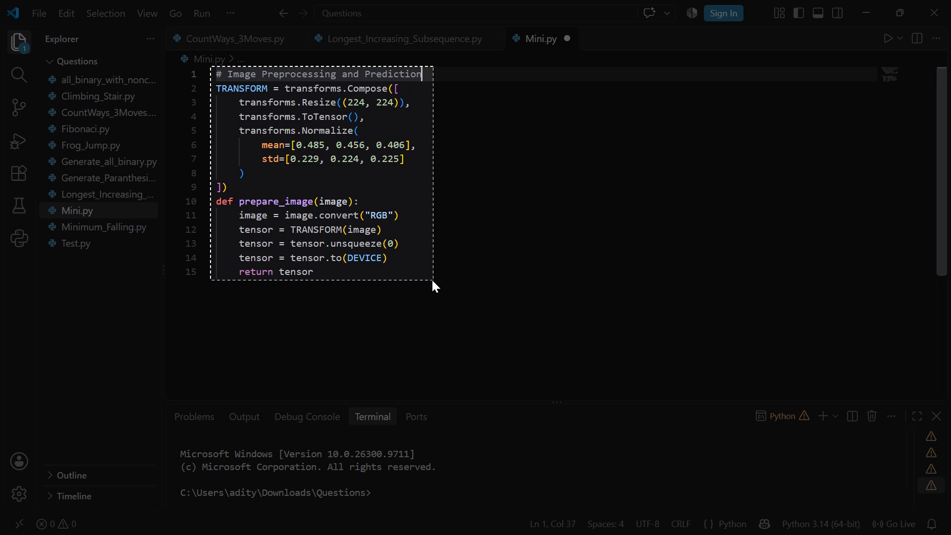
pyautogui.moveTo(432, 280); pyautogui.dragTo(431, 282)
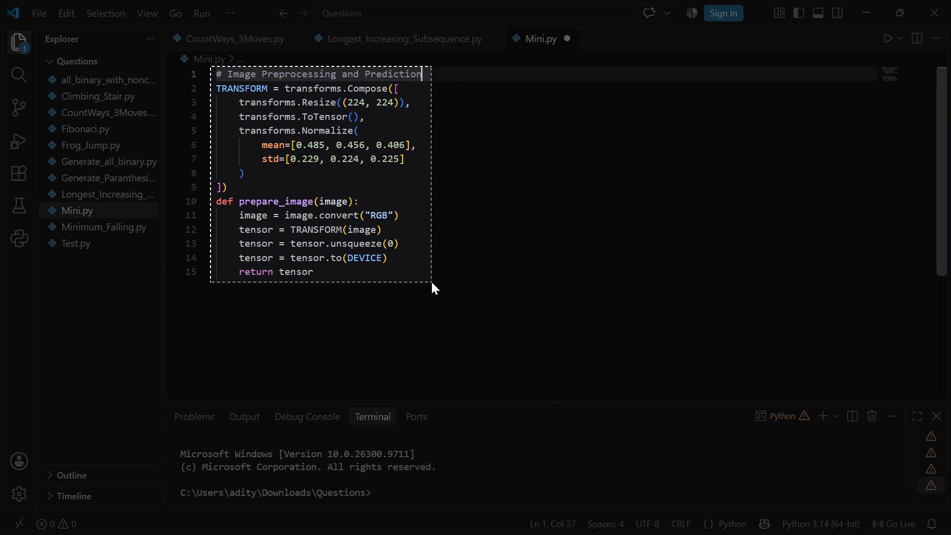
pyautogui.moveTo(431, 282); pyautogui.dragTo(432, 278)
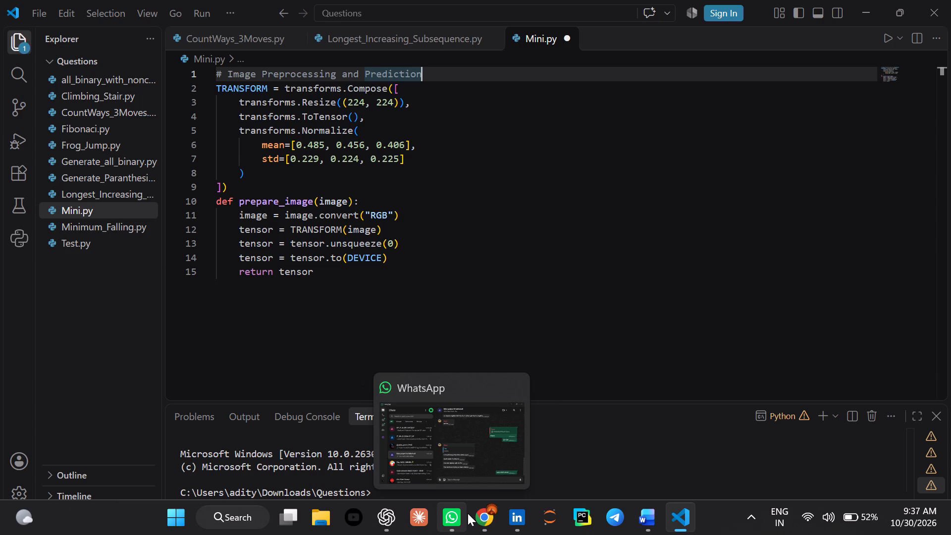
# Switch to the Canva report in Chrome and paste the code screenshot below the 3.42 Image Preprocessing and Prediction subheading.
pyautogui.click(496, 519)
pyautogui.scroll(-1, 596, 298)
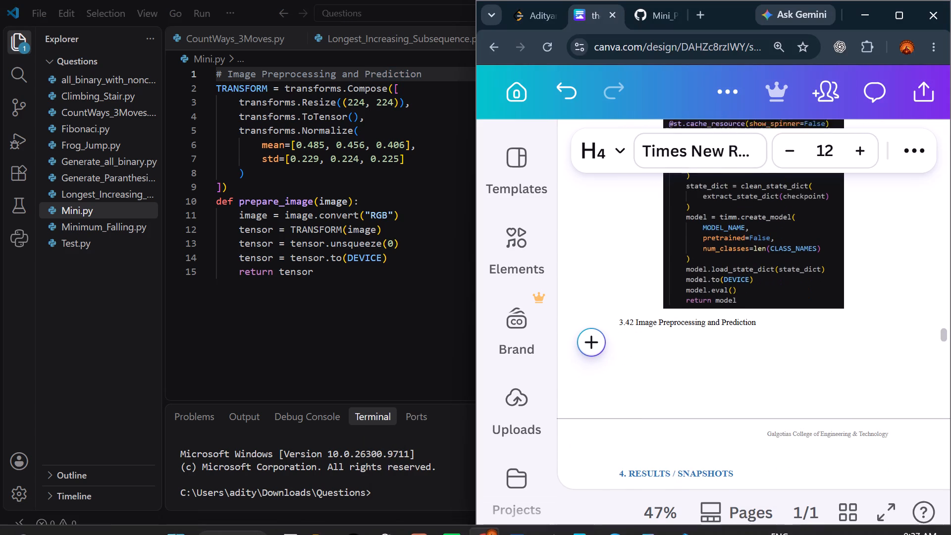
pyautogui.scroll(-1, 596, 298)
pyautogui.hotkey('ctrl', 'v')
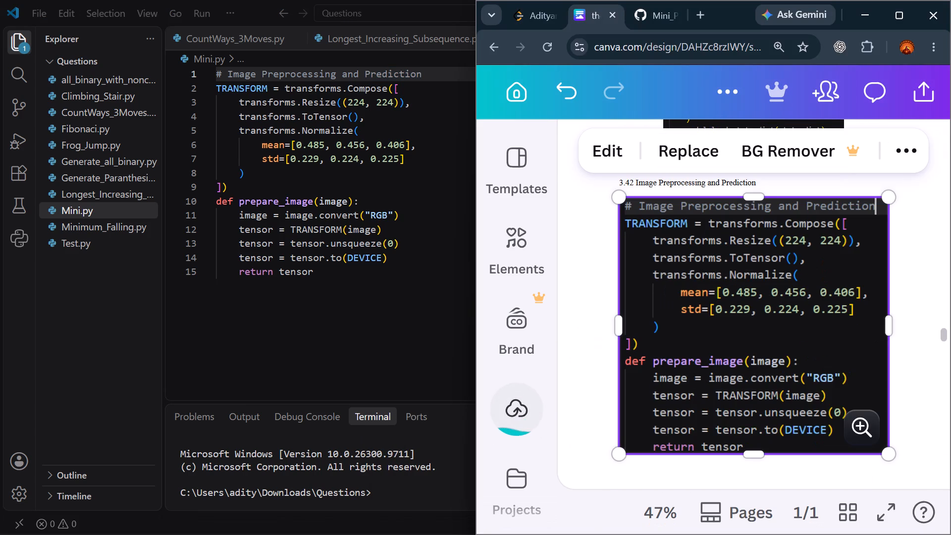
# Shrink the pasted preprocessing code screenshot to the same width as the Model Loading screenshot above it.
pyautogui.click(911, 282)
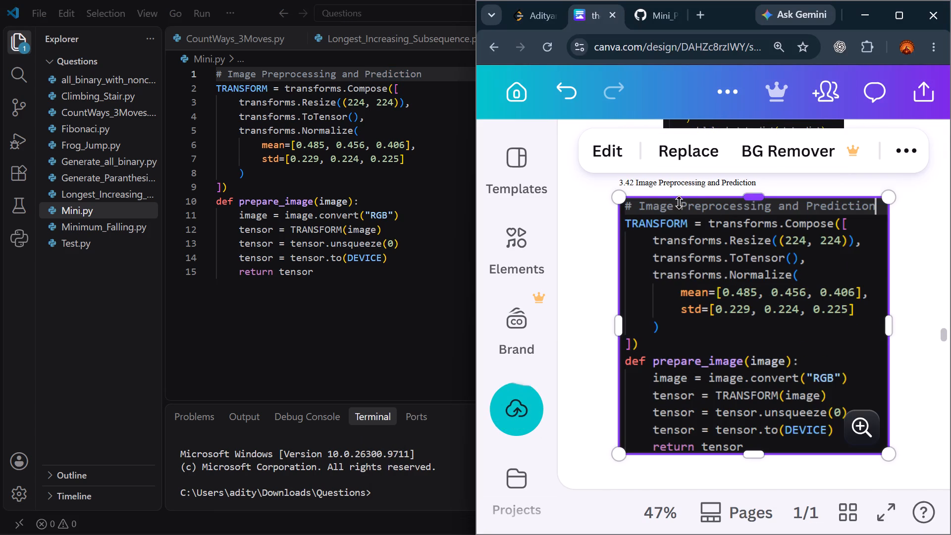
pyautogui.moveTo(620, 198); pyautogui.dragTo(653, 212)
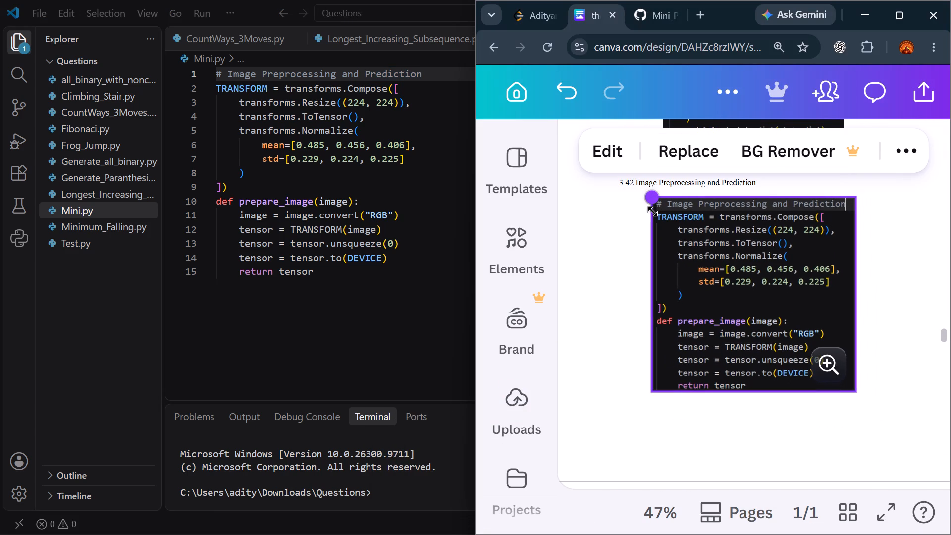
pyautogui.moveTo(653, 212); pyautogui.dragTo(662, 215)
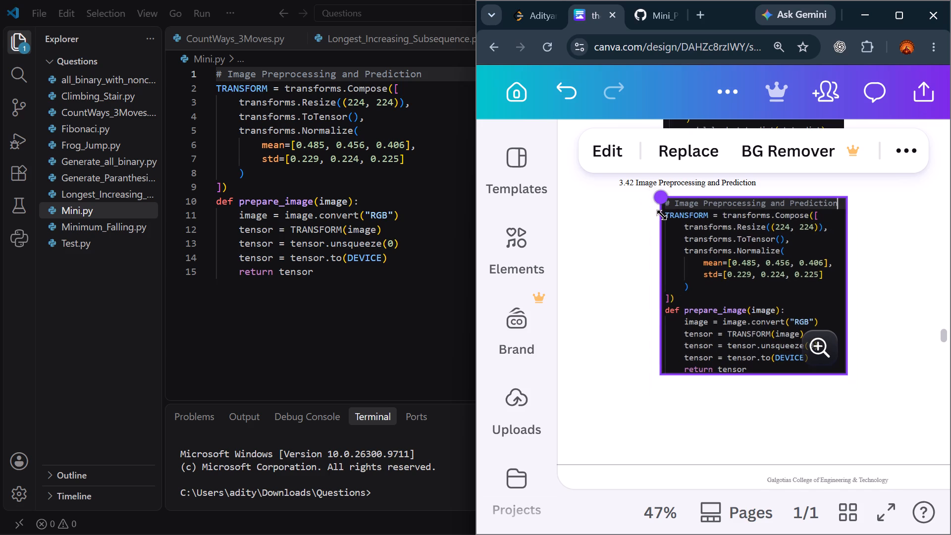
pyautogui.moveTo(662, 215); pyautogui.dragTo(664, 216)
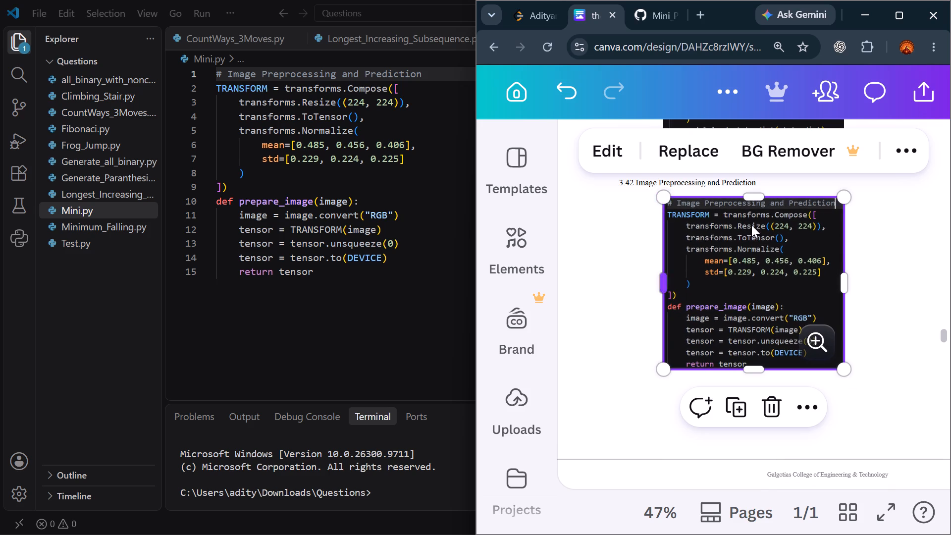
pyautogui.click(897, 255)
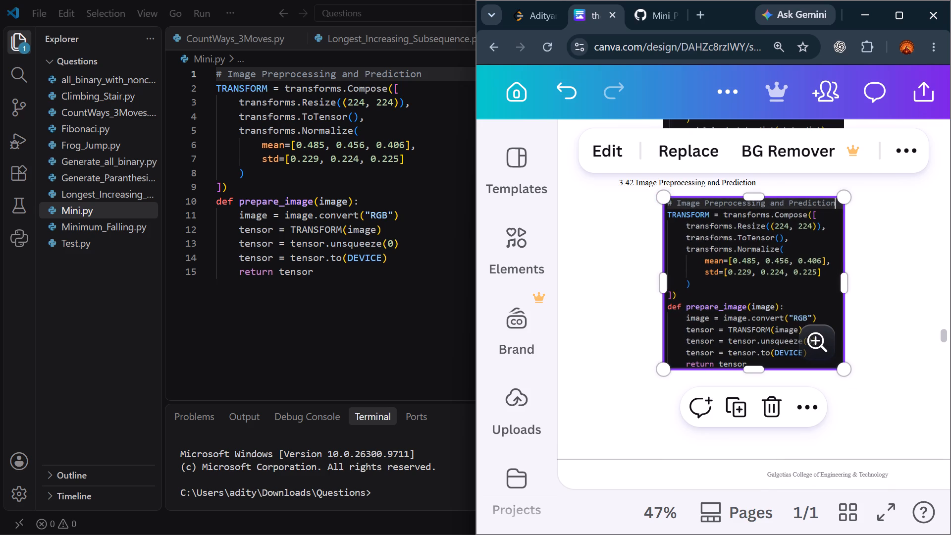
# Start the next subheading with the number "3.43" below the preprocessing code screenshot and check it against the preceding subheadings.
pyautogui.click(866, 412)
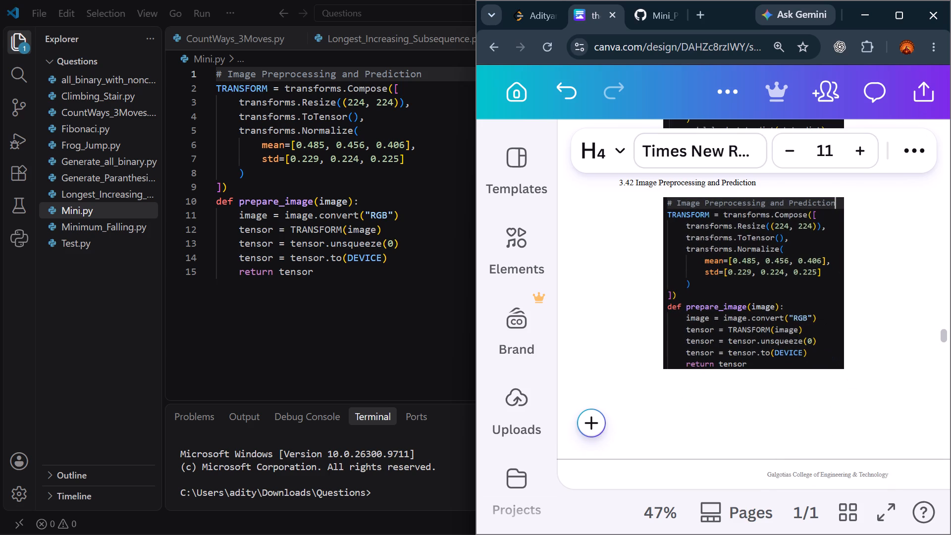
pyautogui.press('3')
pyautogui.press('.')
pyautogui.write('43')
pyautogui.scroll(1, 816, 266)
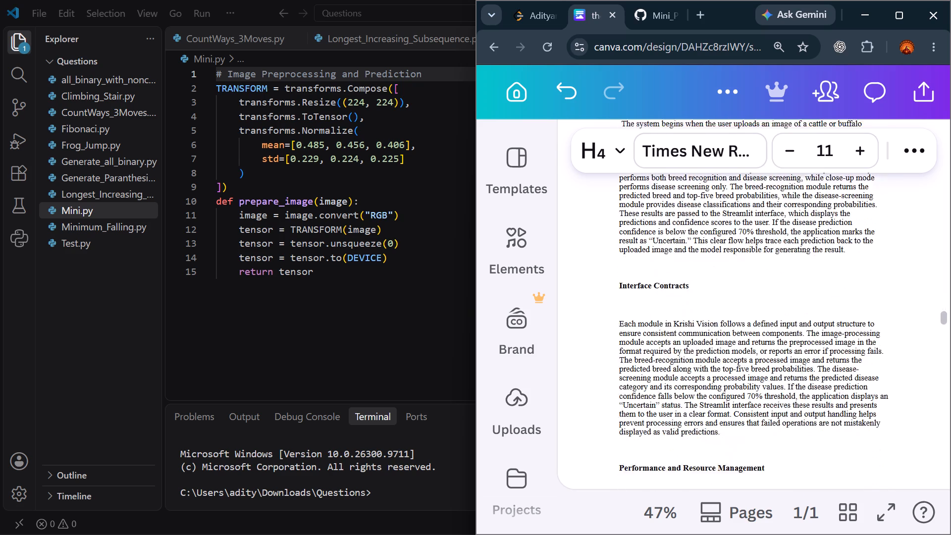
pyautogui.scroll(-5, 816, 266)
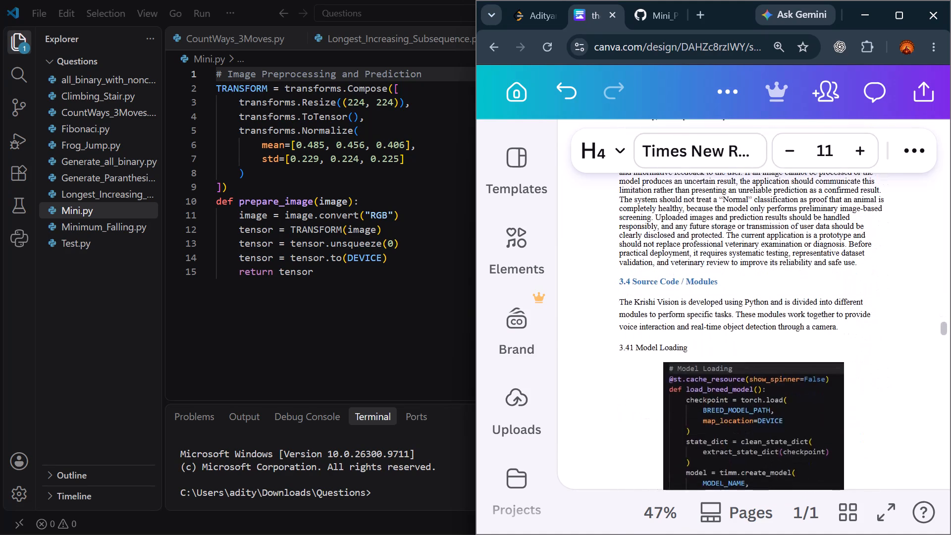
pyautogui.scroll(-2, 816, 266)
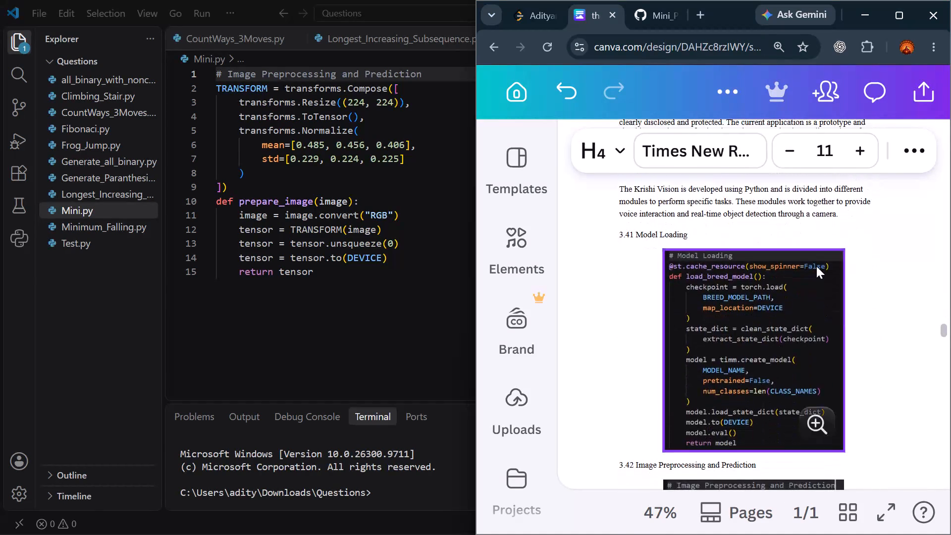
pyautogui.scroll(-3, 816, 266)
pyautogui.scroll(2, 816, 266)
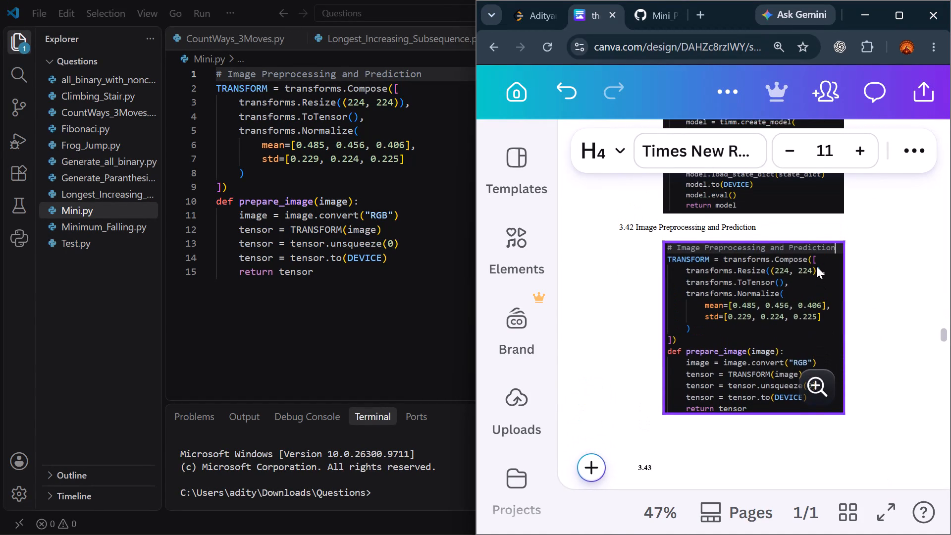
pyautogui.scroll(1, 816, 266)
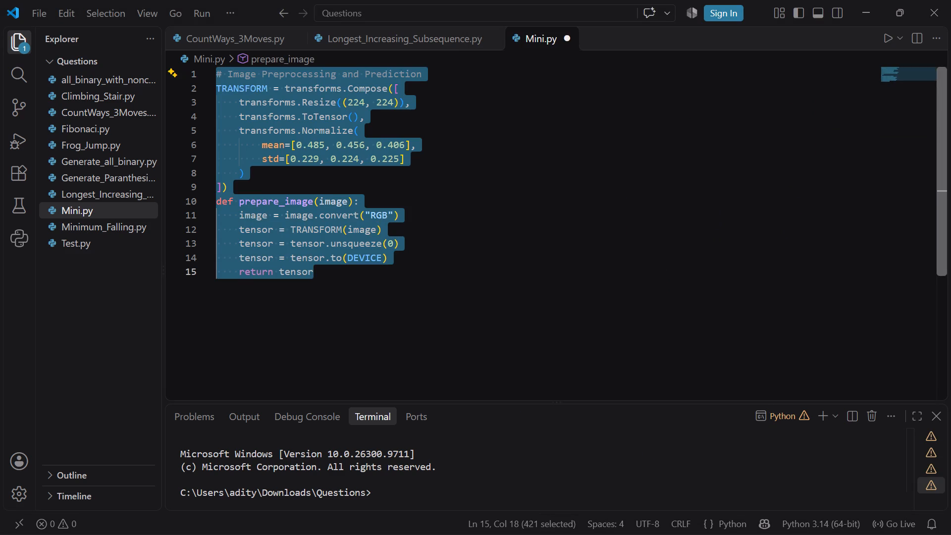
pyautogui.hotkey('ctrl', 'v')
# Delete the blank lines directly above and below the predicted_breed assignment in Mini.py.
pyautogui.click(256, 263)
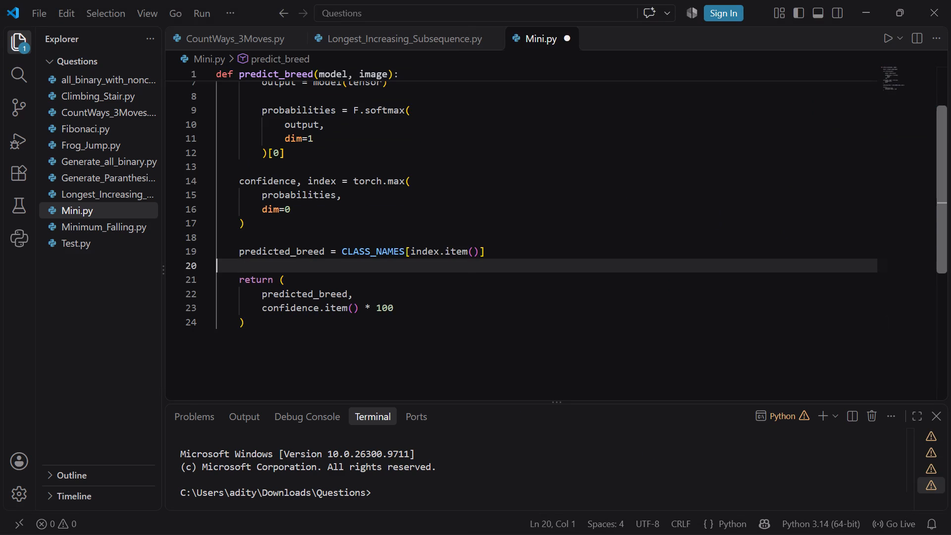
pyautogui.press('BackSpace')
pyautogui.press('Up')
pyautogui.press('BackSpace')
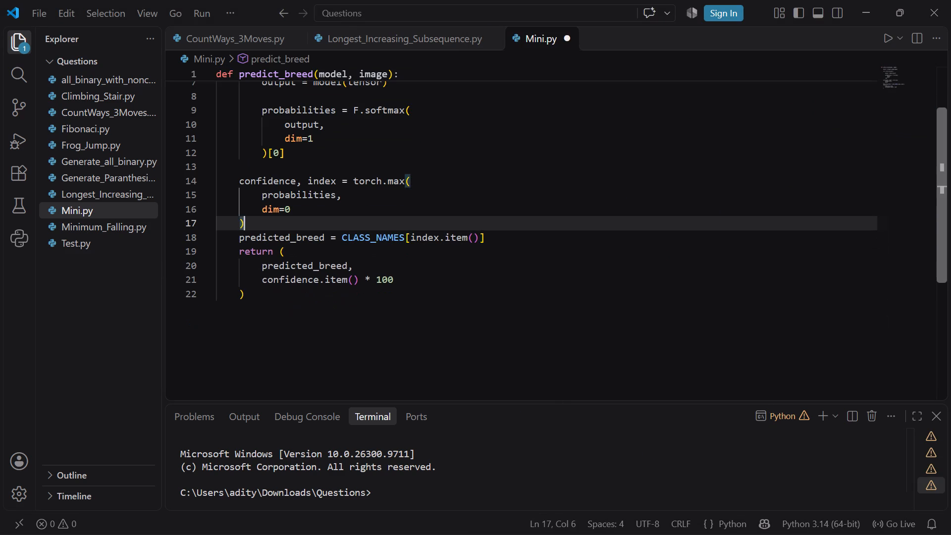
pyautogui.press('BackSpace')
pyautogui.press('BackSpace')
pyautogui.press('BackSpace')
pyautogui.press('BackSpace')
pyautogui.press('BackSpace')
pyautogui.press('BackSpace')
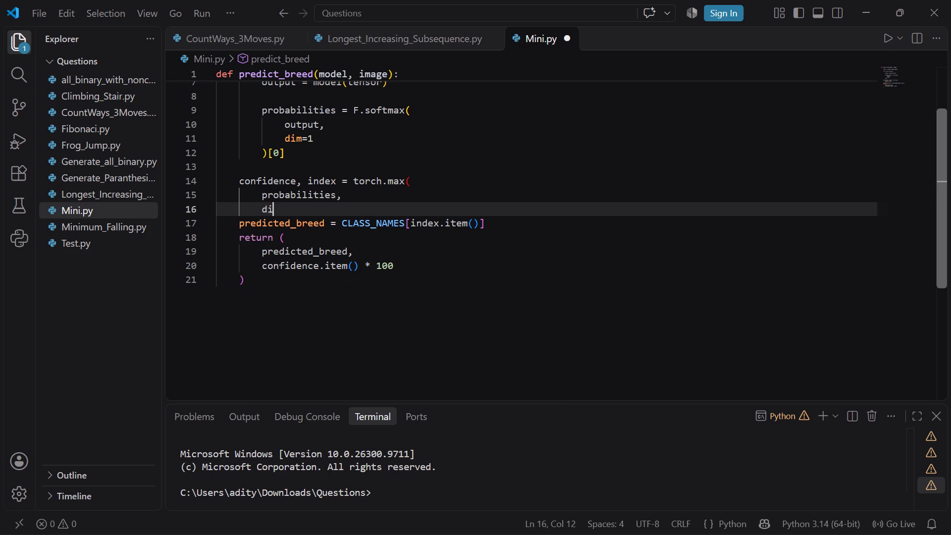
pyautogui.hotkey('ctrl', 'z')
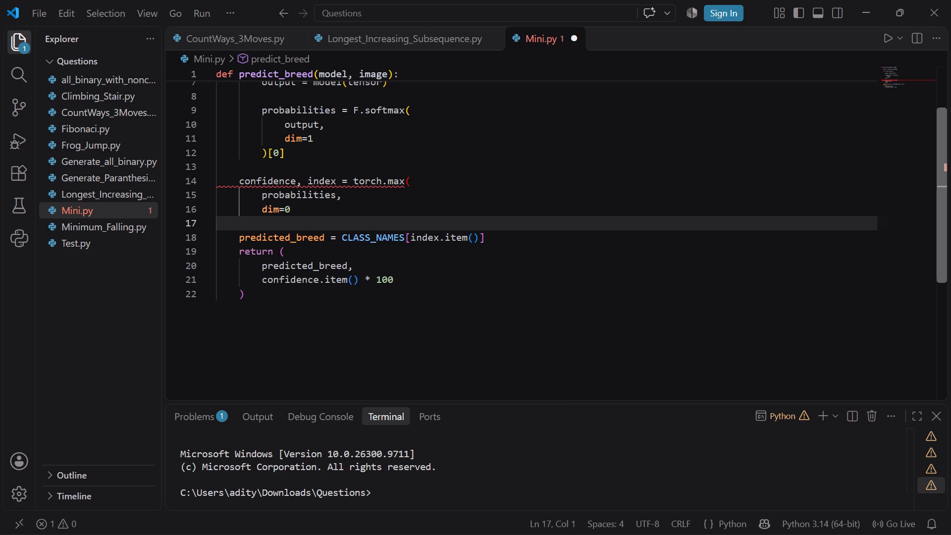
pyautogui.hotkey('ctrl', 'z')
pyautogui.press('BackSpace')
# Delete the remaining blank lines in the predict_breed function, from above the confidence assignment up to the function header.
pyautogui.press('Up')
pyautogui.press('Up')
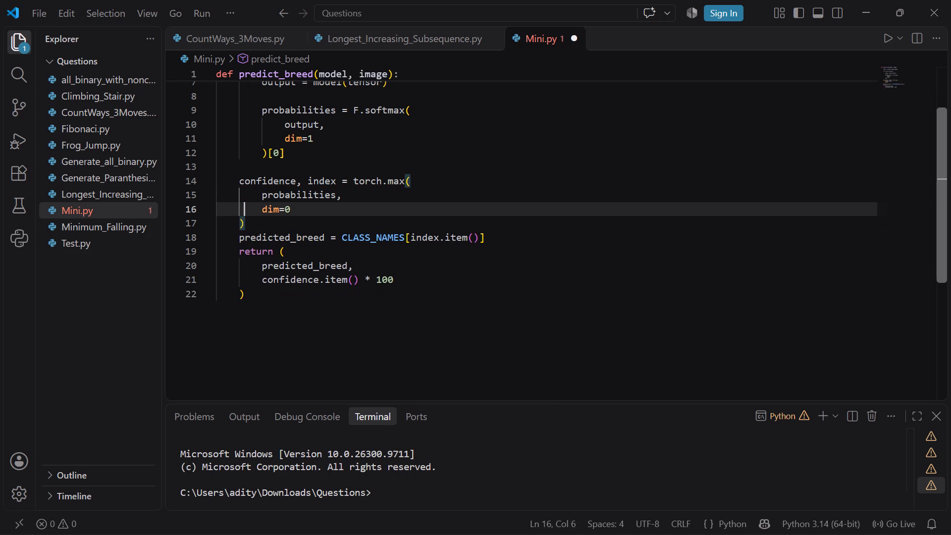
pyautogui.press('Up')
pyautogui.press('Up')
pyautogui.press('BackSpace')
pyautogui.press('Up')
pyautogui.press('Up')
pyautogui.press('Up')
pyautogui.press('Up')
pyautogui.press('Up')
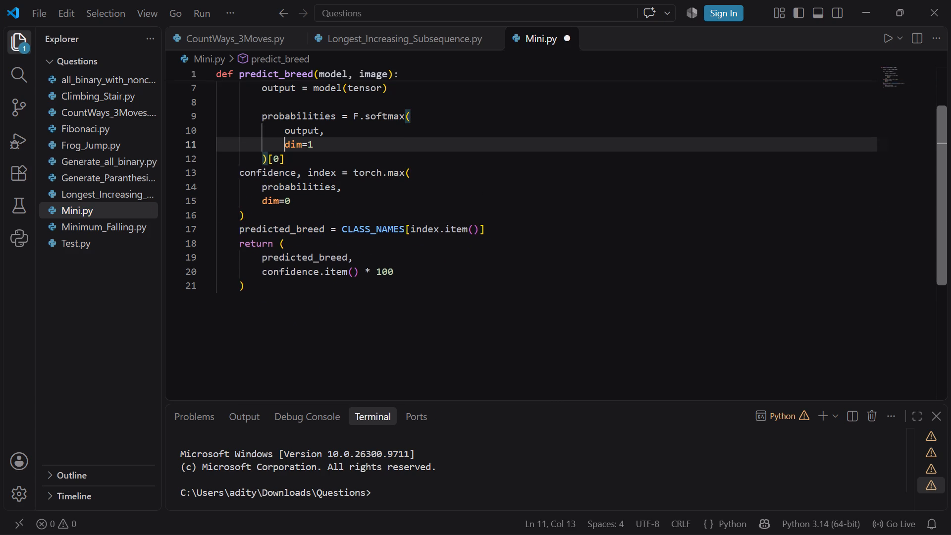
pyautogui.press('Down')
pyautogui.press('BackSpace')
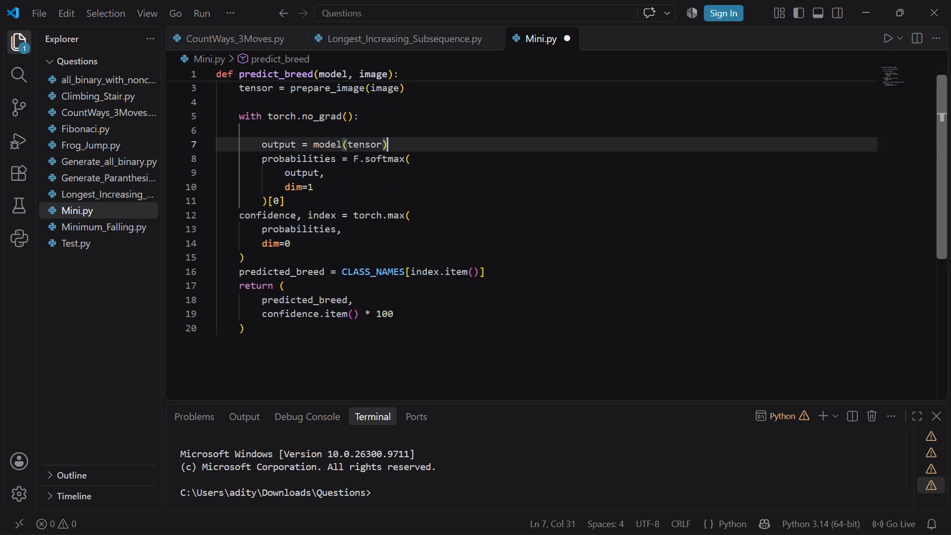
pyautogui.press('Up')
pyautogui.press('BackSpace')
pyautogui.press('Up')
pyautogui.press('BackSpace')
pyautogui.press('Up')
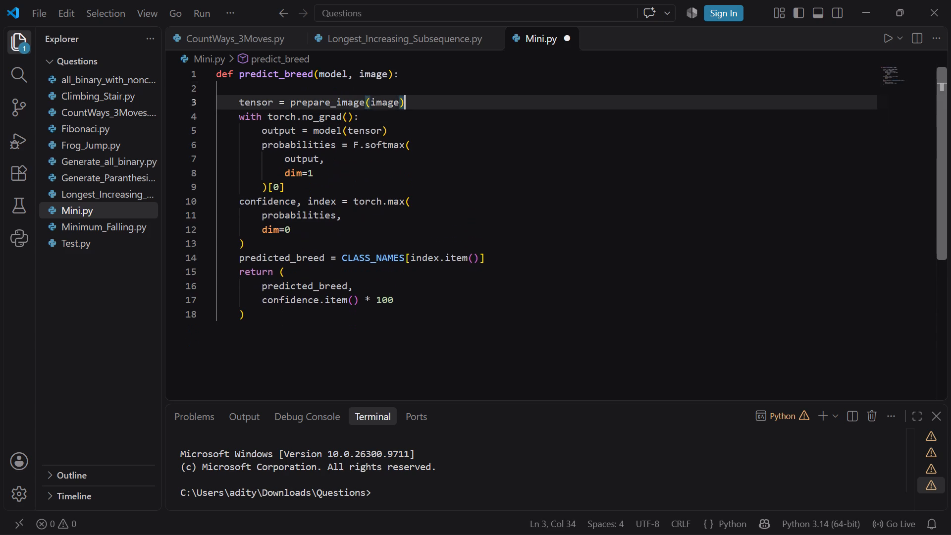
pyautogui.press('BackSpace')
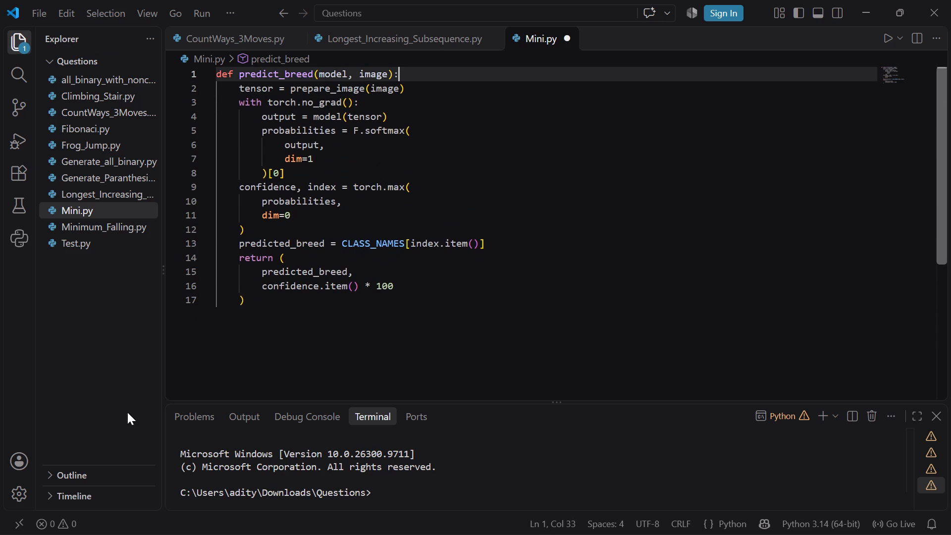
# Add the comment "# Breed Disease and Prediction" as a new first line above the predict_breed function.
pyautogui.scroll(2, 392, 235)
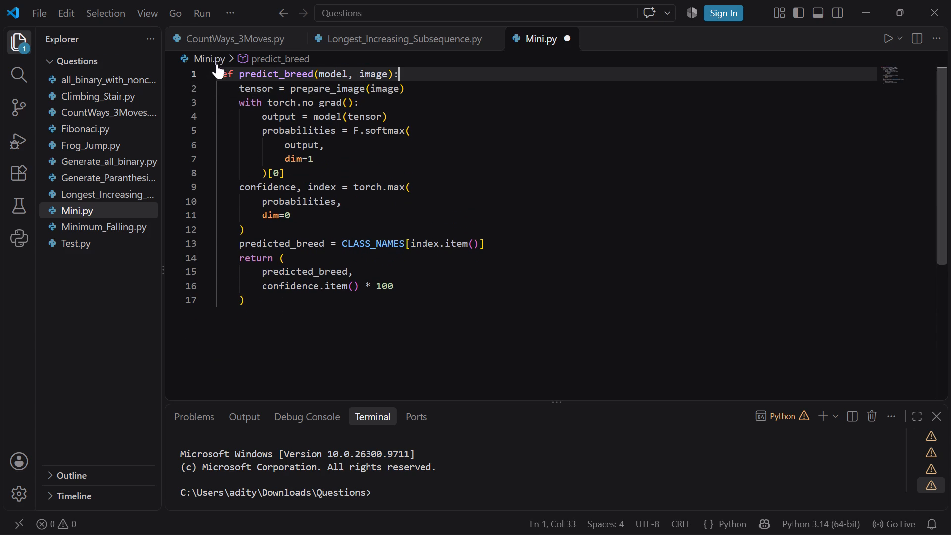
pyautogui.click(220, 74)
pyautogui.press('Left')
pyautogui.press('Return')
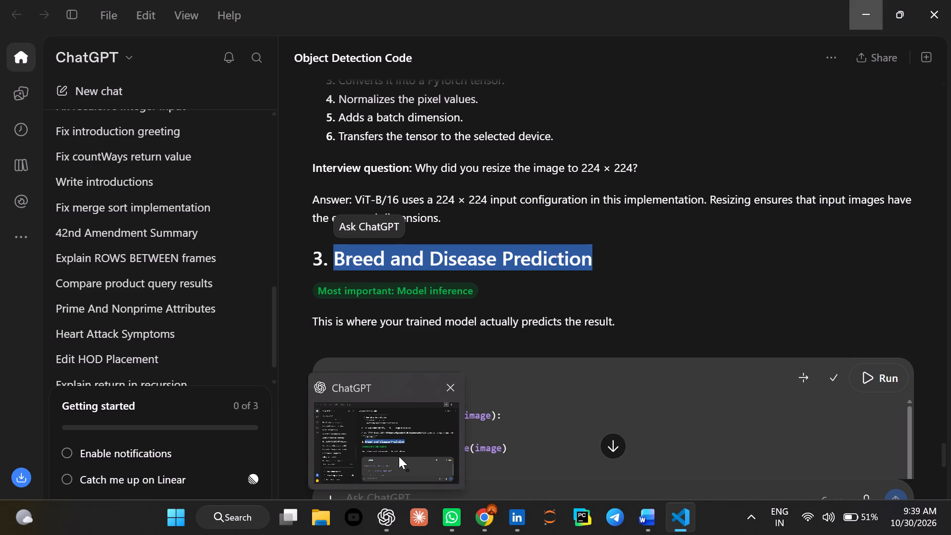
pyautogui.press('Up')
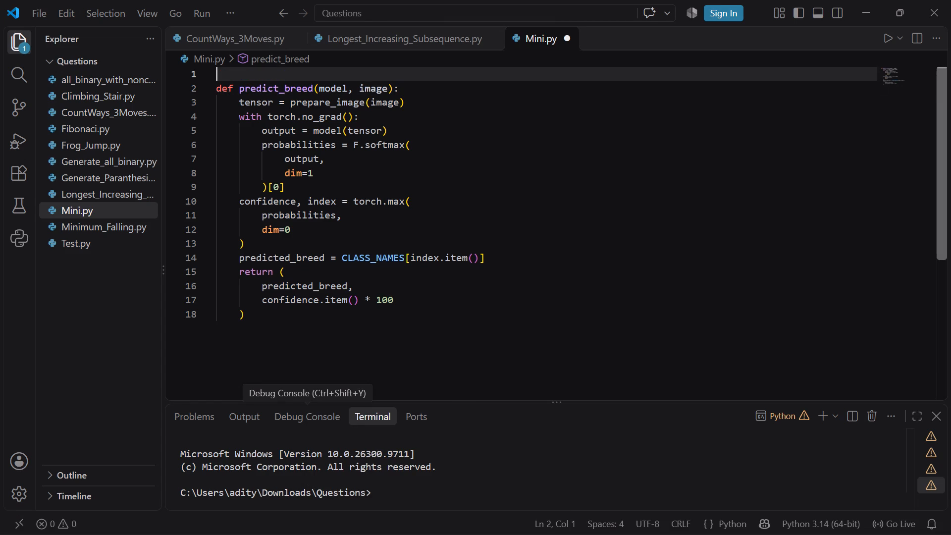
pyautogui.write('# Breed')
pyautogui.press('space')
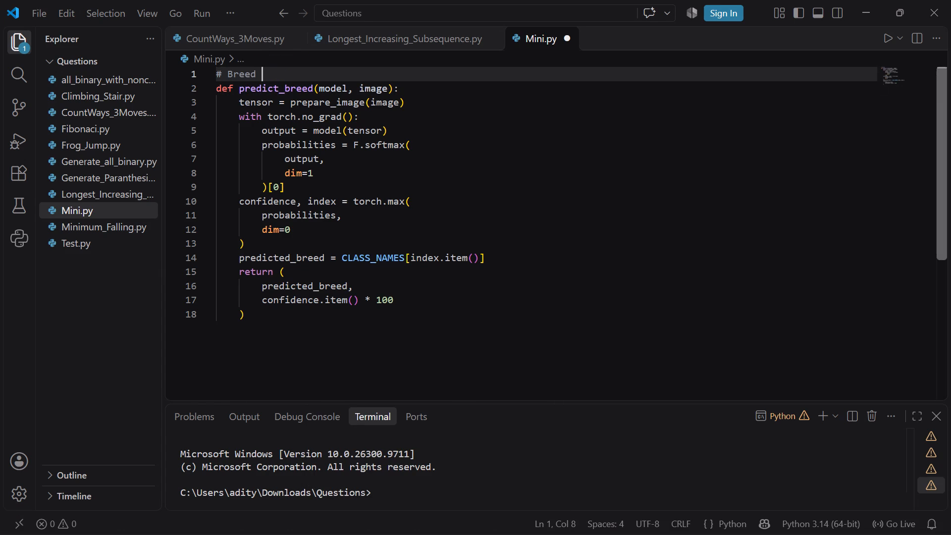
pyautogui.write('Disease and')
pyautogui.press('space')
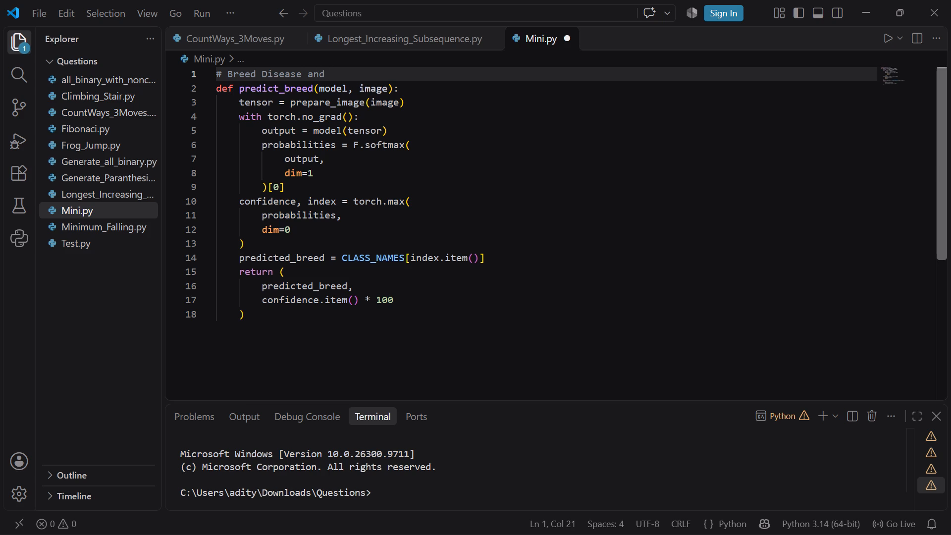
pyautogui.write('Prediction')
# Capture a cropped screenshot of the Mini.py code from the comment line through the final closing parenthesis, without line numbers.
pyautogui.press('Print')
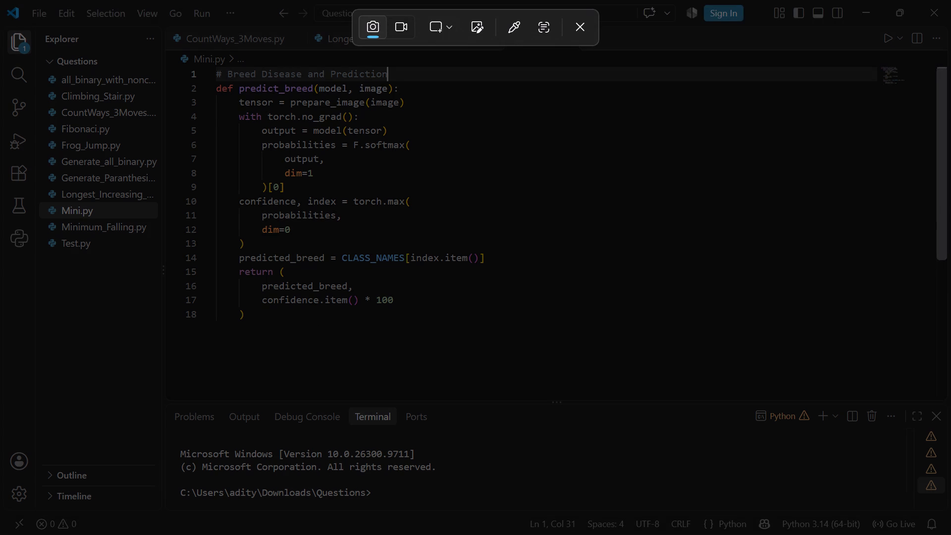
pyautogui.moveTo(211, 66); pyautogui.dragTo(502, 322)
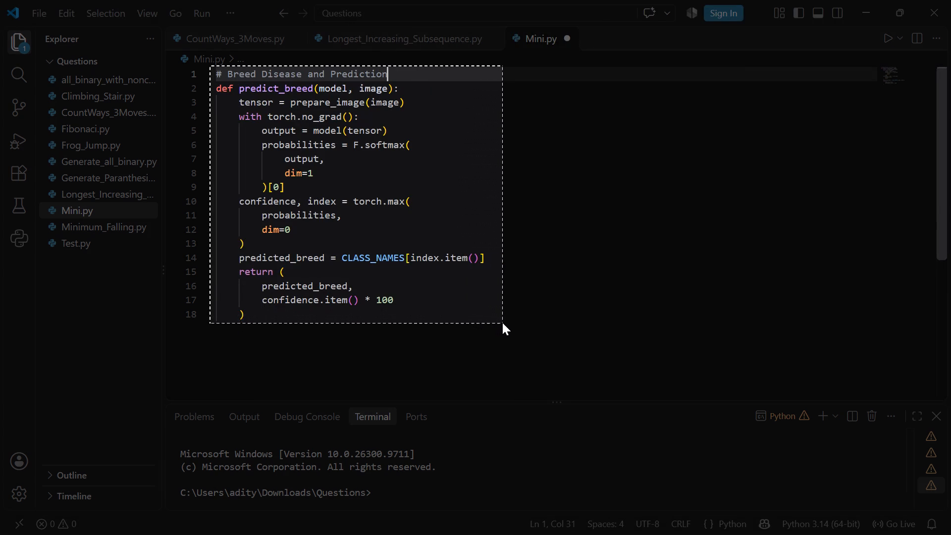
pyautogui.moveTo(502, 322); pyautogui.dragTo(500, 323)
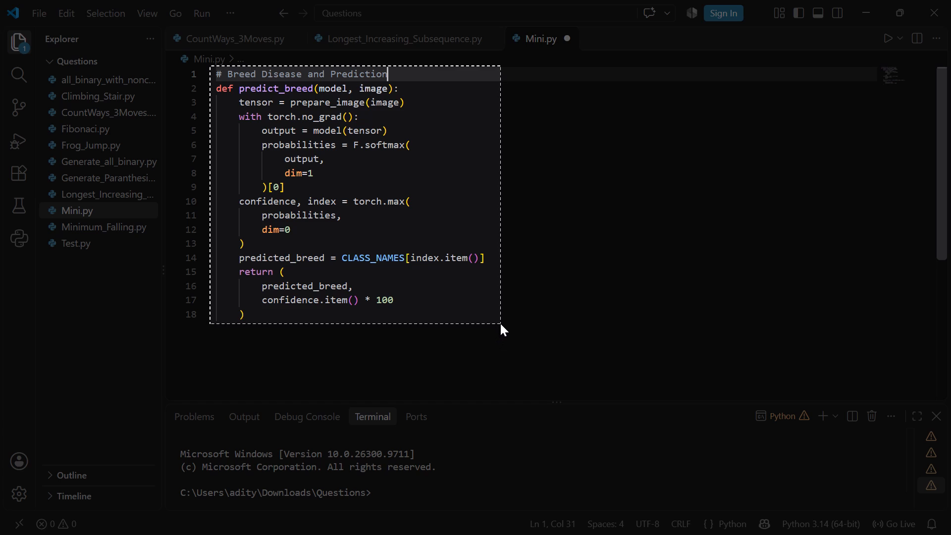
pyautogui.moveTo(500, 323); pyautogui.dragTo(497, 326)
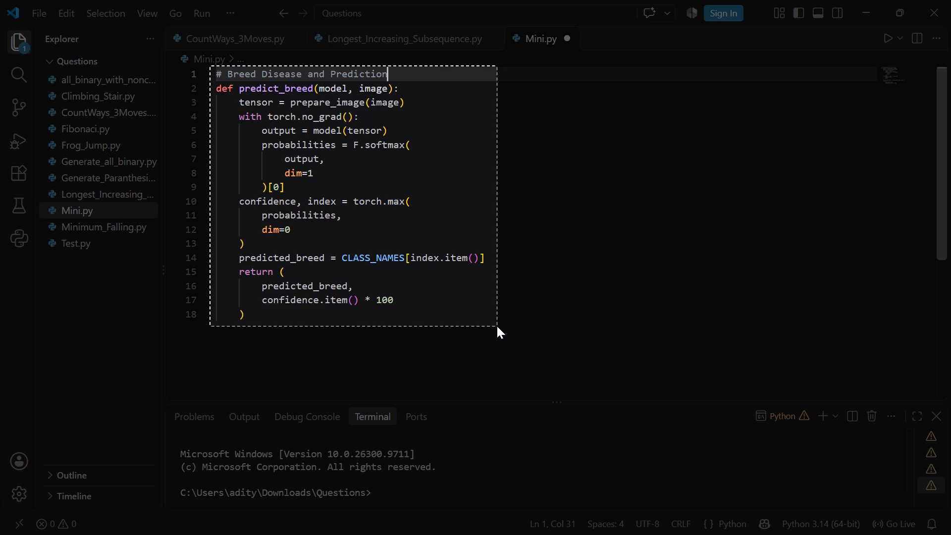
pyautogui.moveTo(497, 326); pyautogui.dragTo(497, 324)
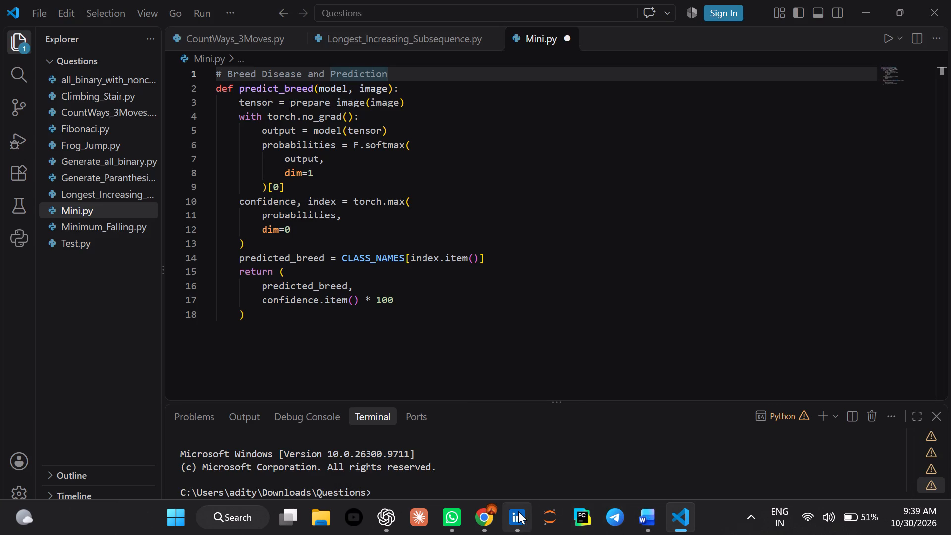
# Paste the code screenshot below the 3.43 subheading in the Canva report and shrink it to the width of the preprocessing screenshot above.
pyautogui.click(481, 440)
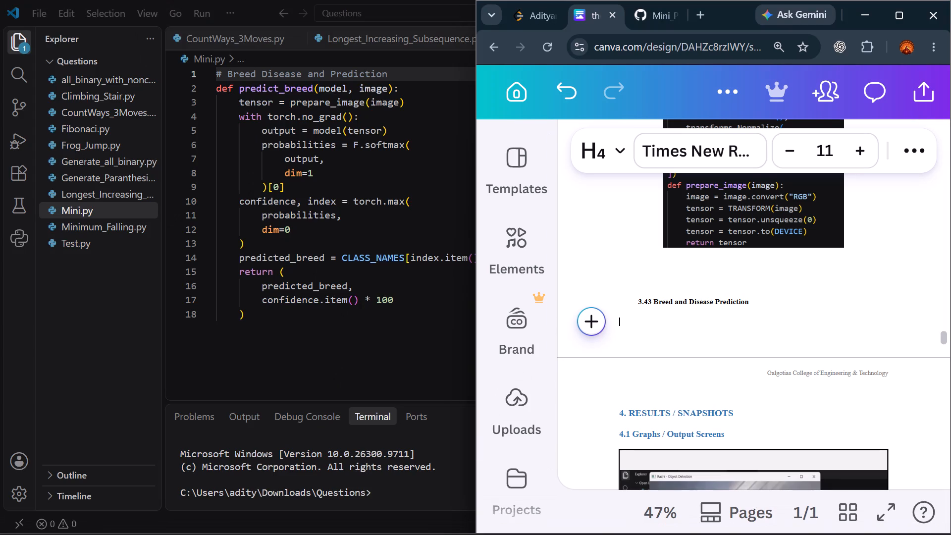
pyautogui.hotkey('ctrl', 'v')
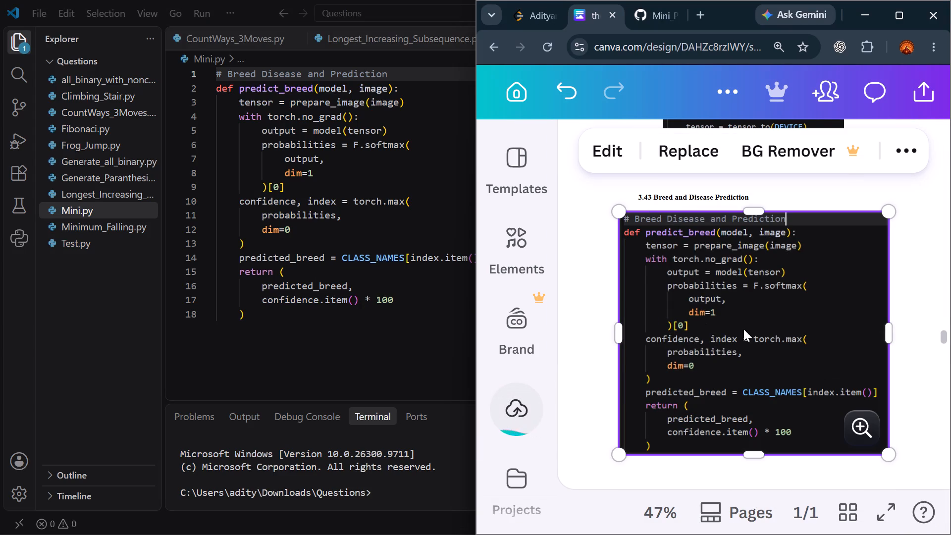
pyautogui.moveTo(620, 211); pyautogui.dragTo(649, 233)
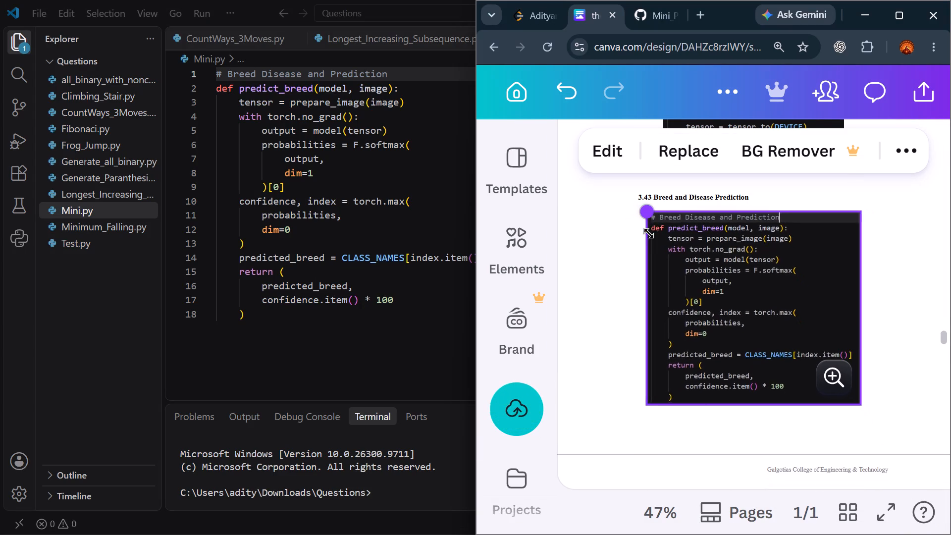
pyautogui.moveTo(649, 233); pyautogui.dragTo(664, 237)
pyautogui.click(635, 252)
# Check the 3.43 screenshot's placement and review the Results / Snapshots section down to 4.2 Comparison / Test Results.
pyautogui.scroll(1, 635, 252)
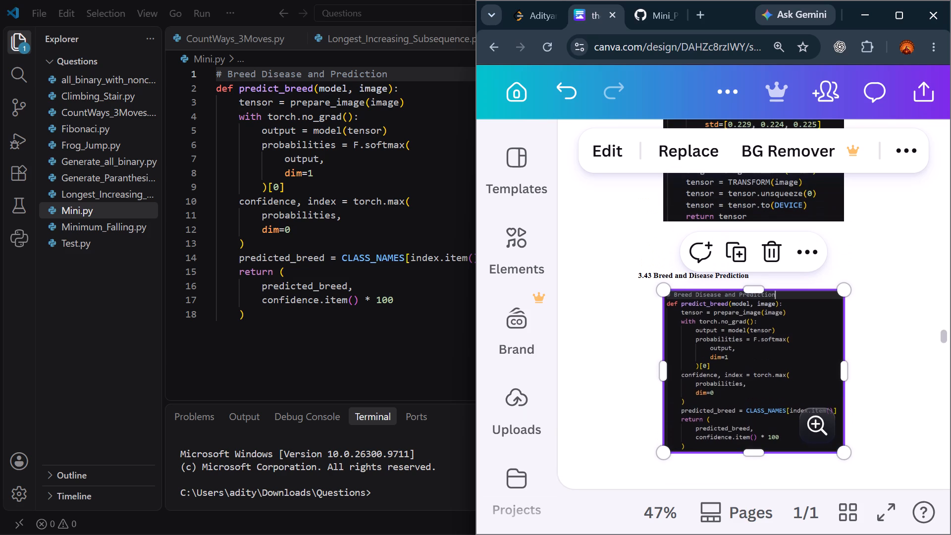
pyautogui.scroll(1, 635, 252)
pyautogui.scroll(-1, 916, 362)
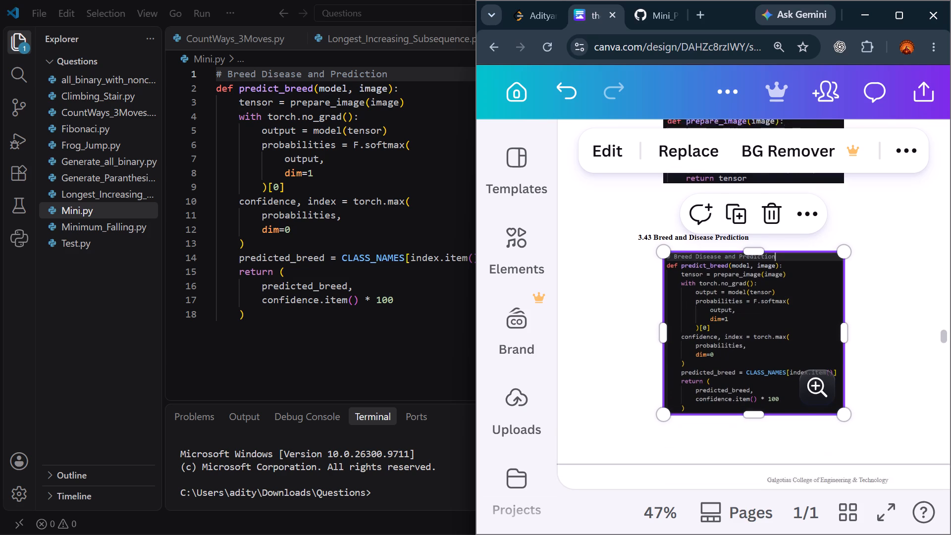
pyautogui.scroll(-9, 916, 362)
pyautogui.scroll(2, 916, 362)
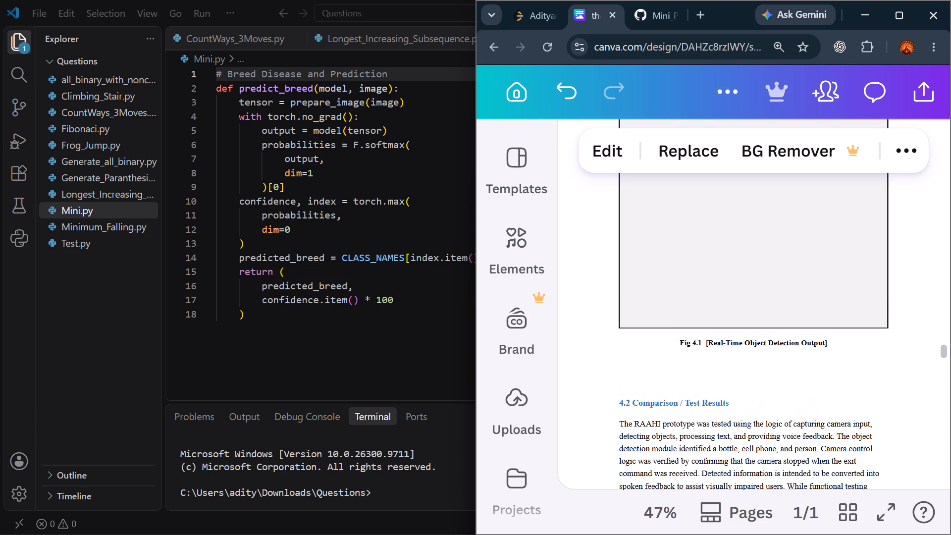
# Delete the whole "Fig 4.1 [Real-Time Object Detection Output]" caption above the 4.2 Comparison / Test Results heading.
pyautogui.click(831, 345)
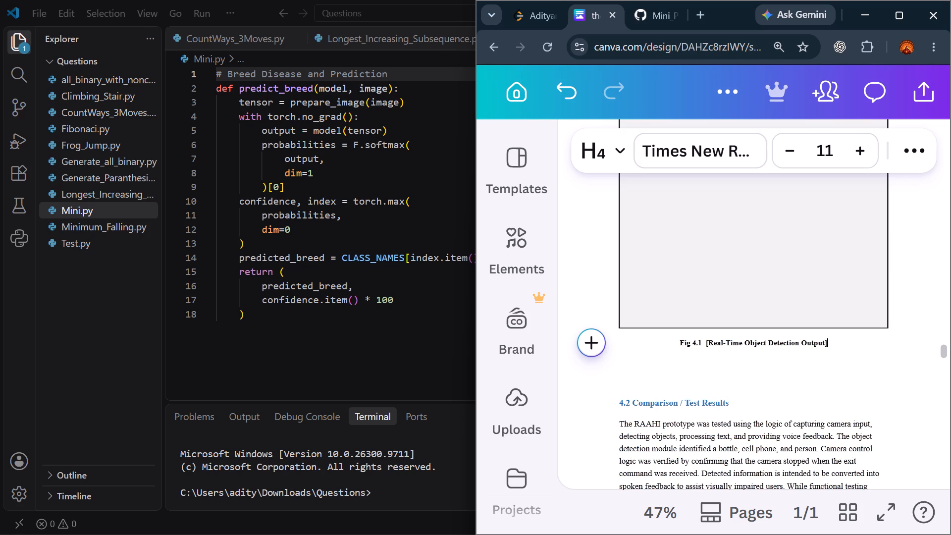
pyautogui.press('BackSpace')
pyautogui.press('BackSpace')
pyautogui.press('BackSpace')
pyautogui.press('BackSpace')
pyautogui.press('BackSpace')
pyautogui.press('BackSpace')
pyautogui.press('BackSpace')
pyautogui.press('BackSpace')
pyautogui.press('BackSpace')
pyautogui.press('BackSpace')
pyautogui.press('BackSpace')
pyautogui.press('BackSpace')
pyautogui.press('BackSpace')
pyautogui.press('BackSpace')
pyautogui.press('BackSpace')
pyautogui.press('BackSpace')
pyautogui.press('BackSpace')
pyautogui.press('BackSpace')
pyautogui.press('BackSpace')
pyautogui.press('BackSpace')
pyautogui.press('BackSpace')
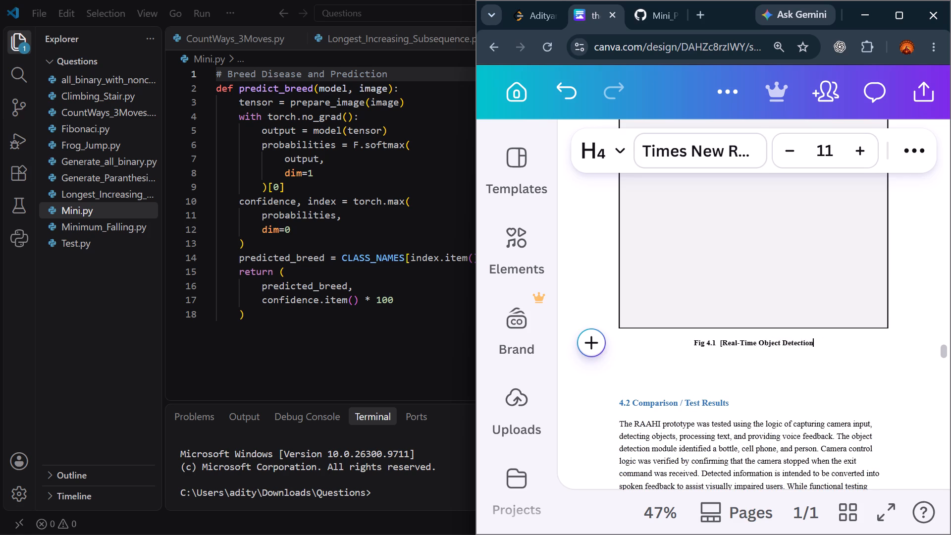
pyautogui.press('BackSpace')
pyautogui.press('BackSpace')
pyautogui.press('BackSpace')
pyautogui.press('BackSpace')
pyautogui.press('BackSpace')
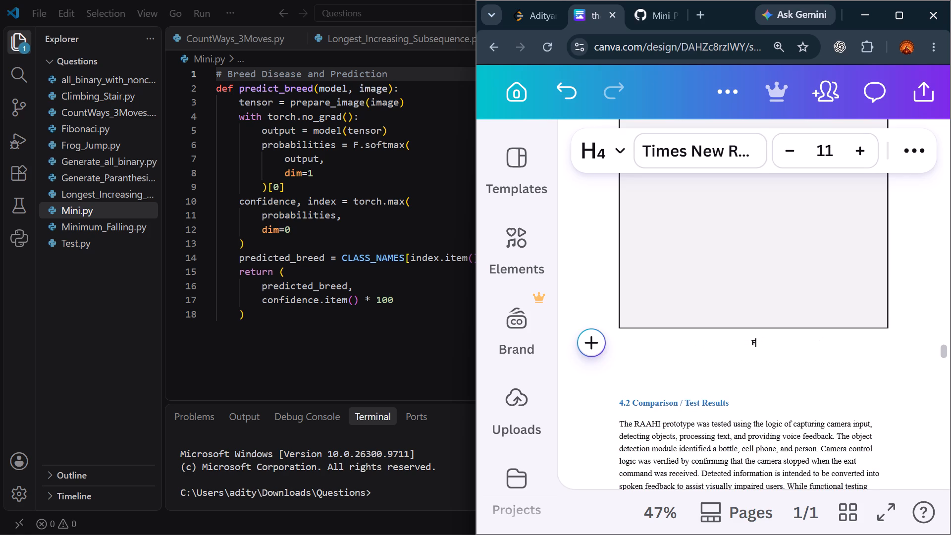
pyautogui.press('BackSpace')
pyautogui.press('BackSpace')
pyautogui.press('BackSpace')
# Delete the block holding the old Raahi output screenshots under 4.1 Graphs / Output Screens.
pyautogui.scroll(1, 713, 351)
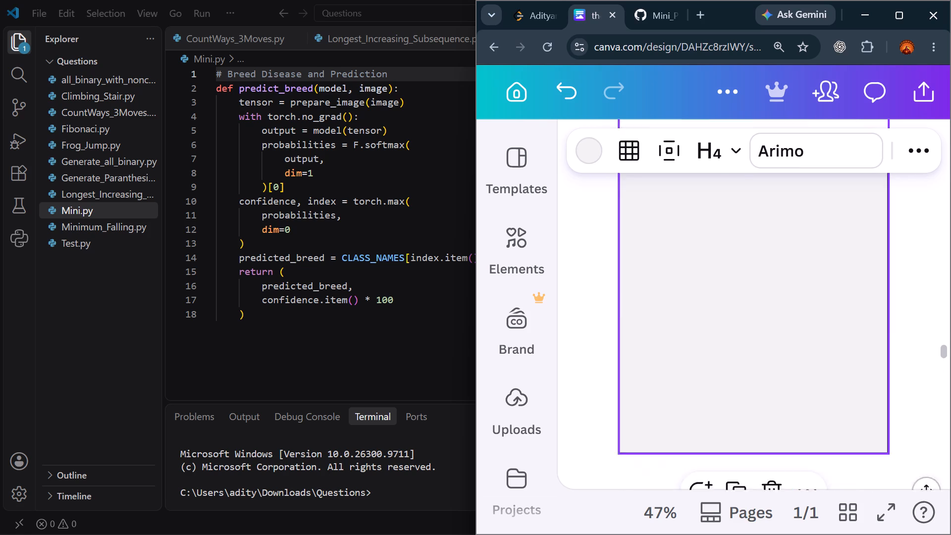
pyautogui.scroll(1, 713, 351)
pyautogui.scroll(-5, 635, 373)
pyautogui.hscroll(-1, 635, 373)
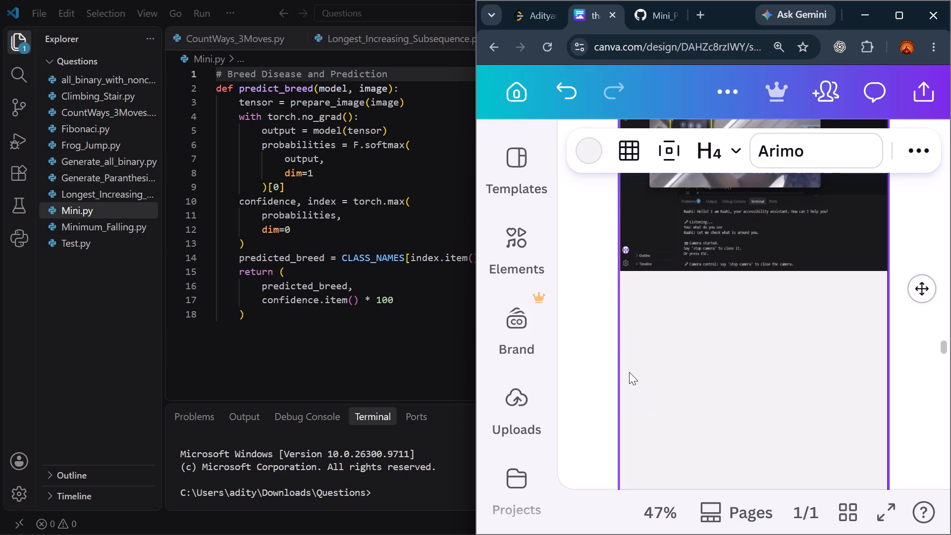
pyautogui.scroll(-3, 569, 349)
pyautogui.click(767, 404)
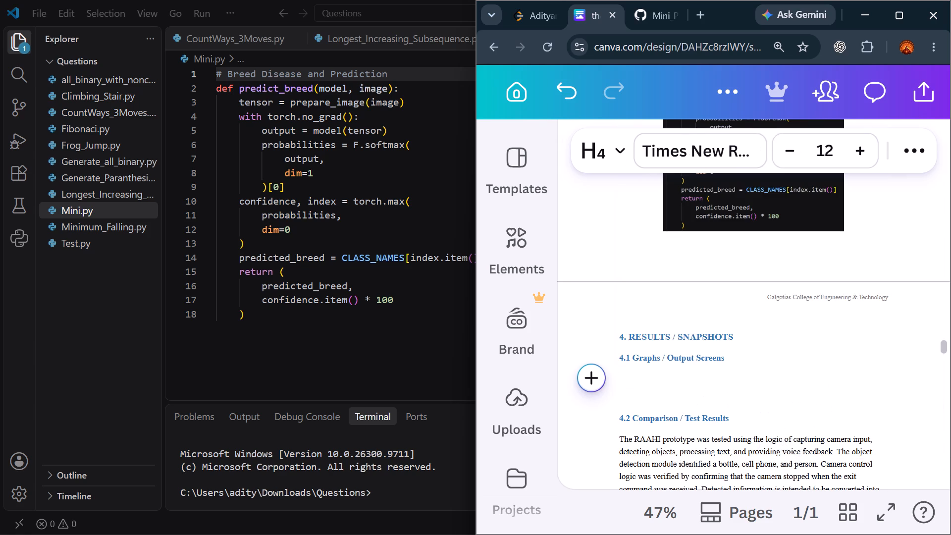
# Switch to File Explorer and look through the SIH folder's project subfolders on New Volume (D:) for result graphs.
pyautogui.scroll(4, 768, 246)
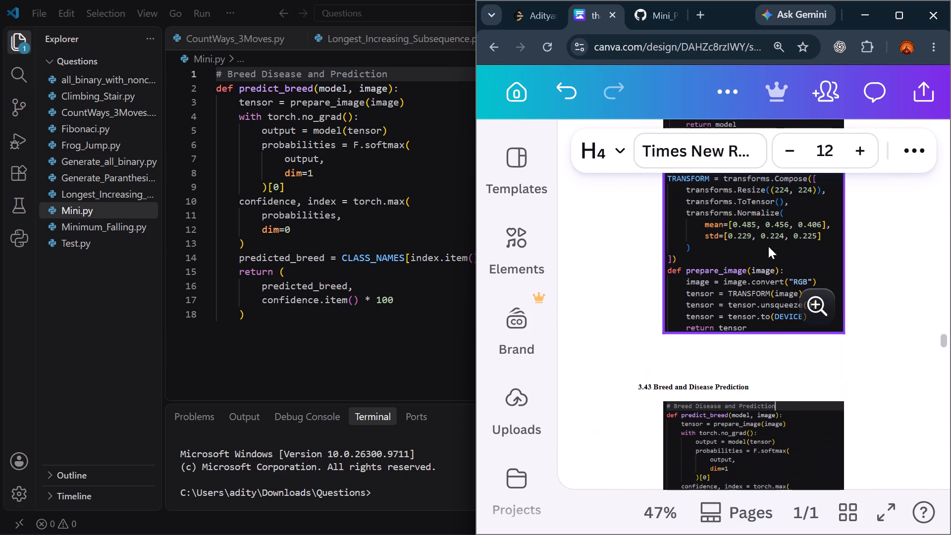
pyautogui.scroll(-2, 886, 350)
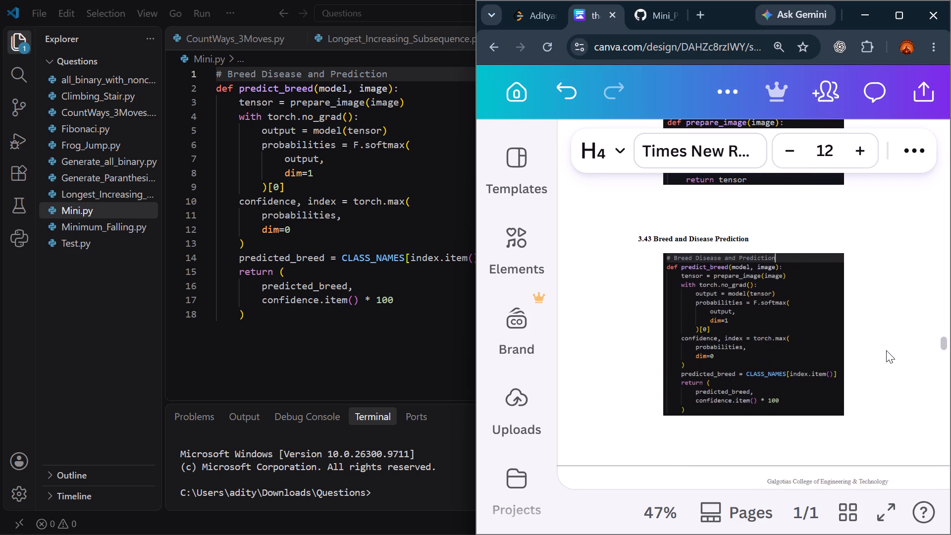
pyautogui.scroll(-3, 886, 350)
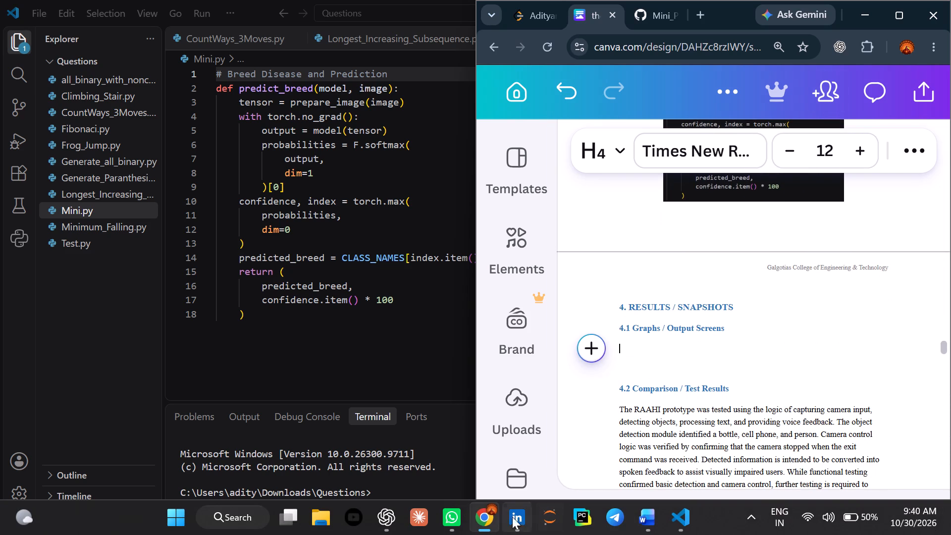
pyautogui.click(327, 510)
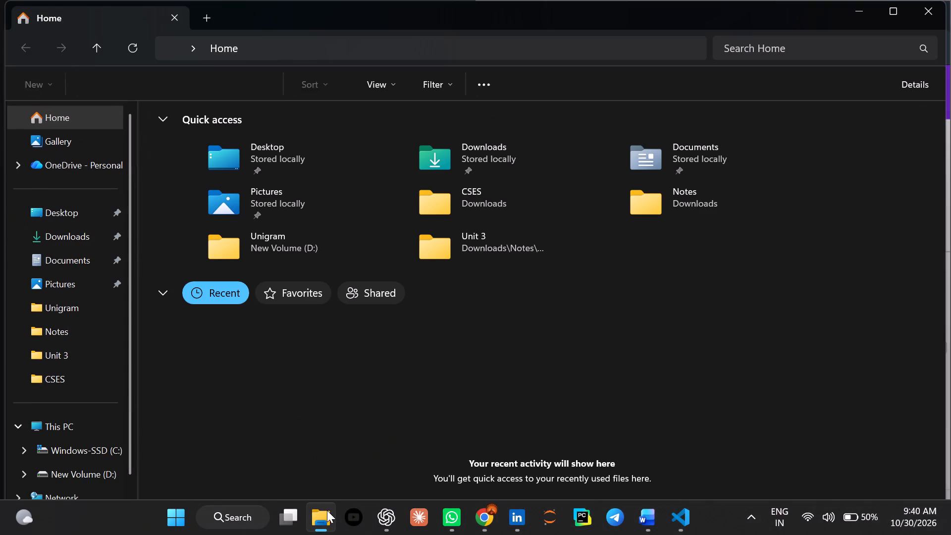
pyautogui.click(70, 306)
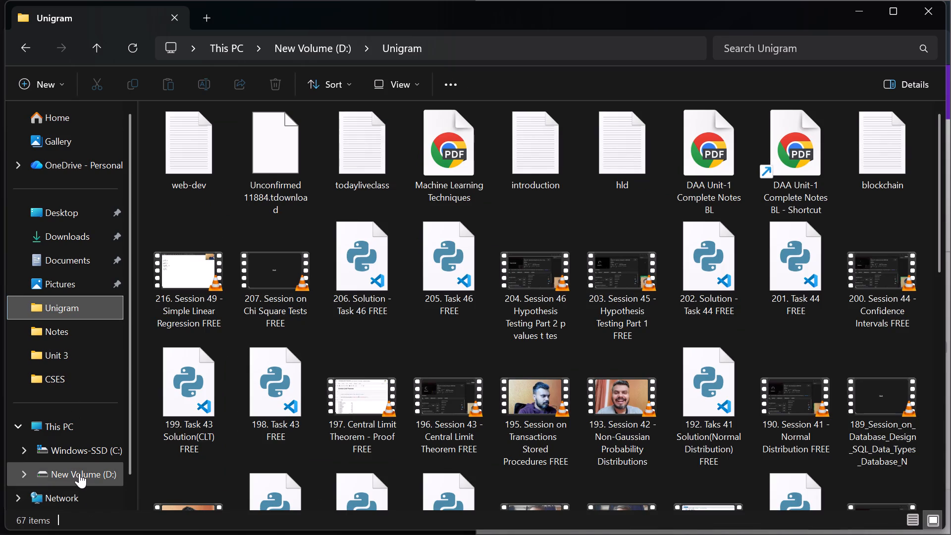
pyautogui.click(79, 473)
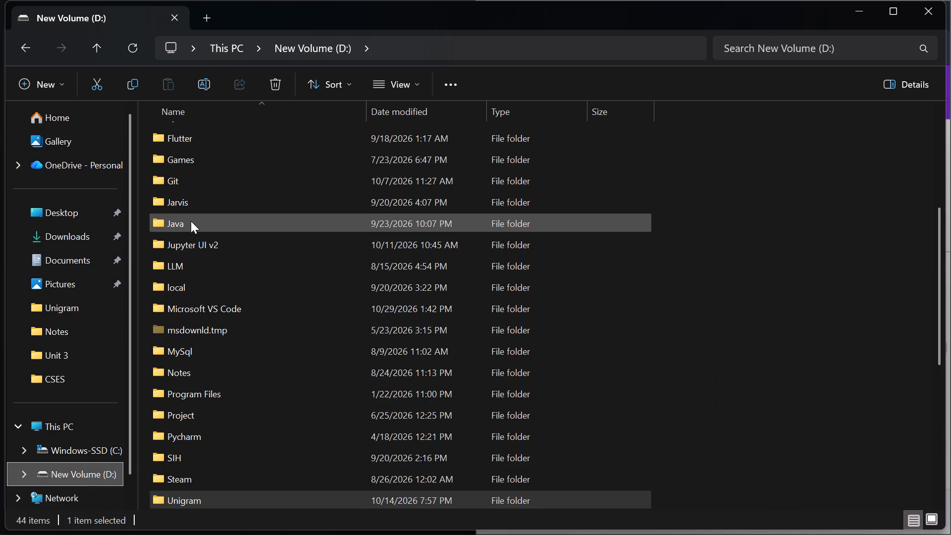
pyautogui.doubleClick(183, 461)
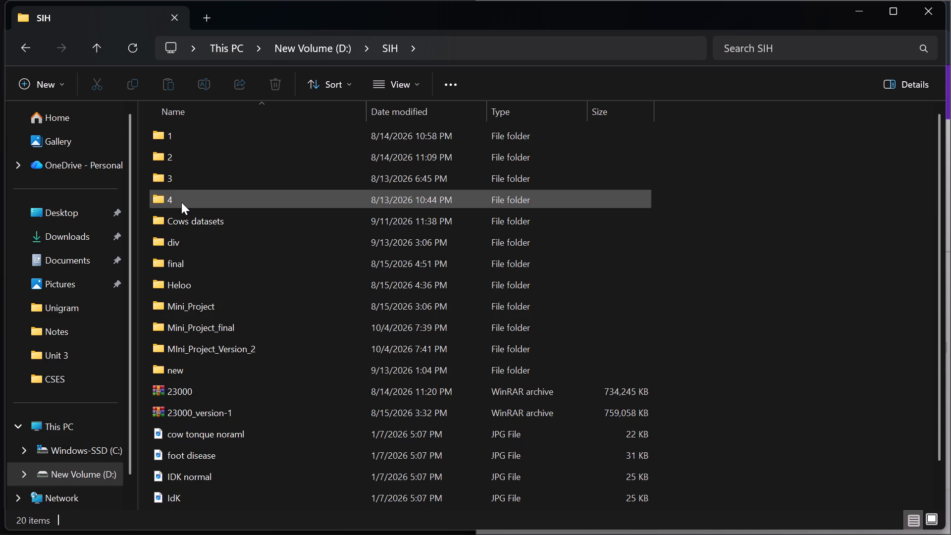
pyautogui.doubleClick(231, 351)
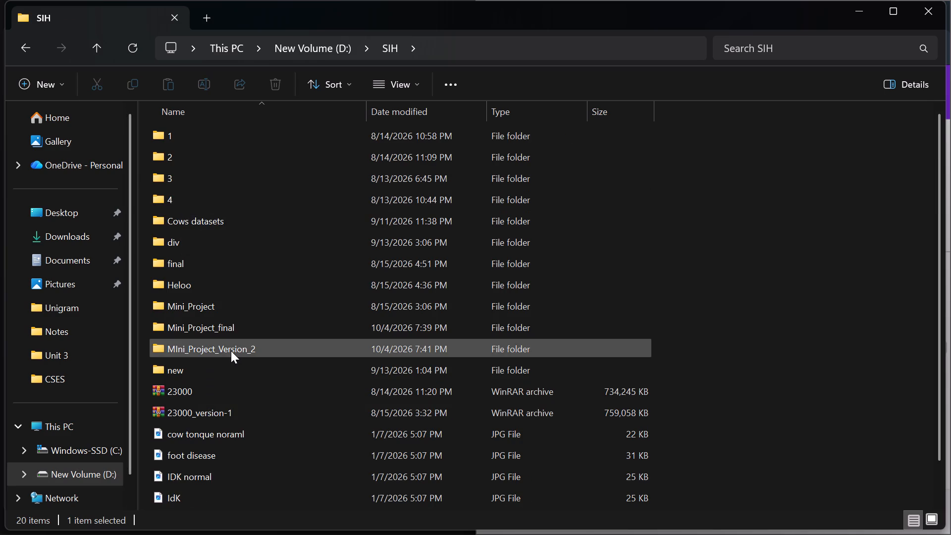
pyautogui.click(105, 52)
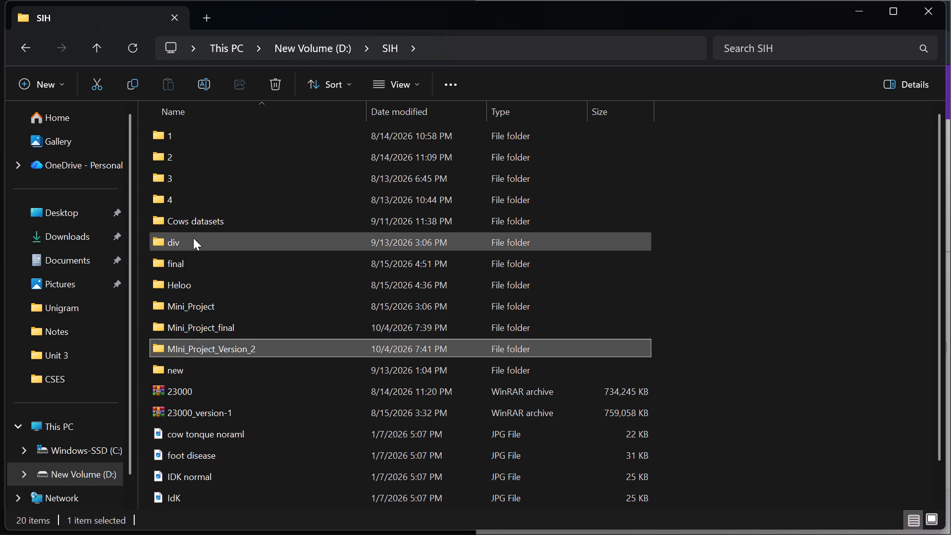
pyautogui.doubleClick(182, 190)
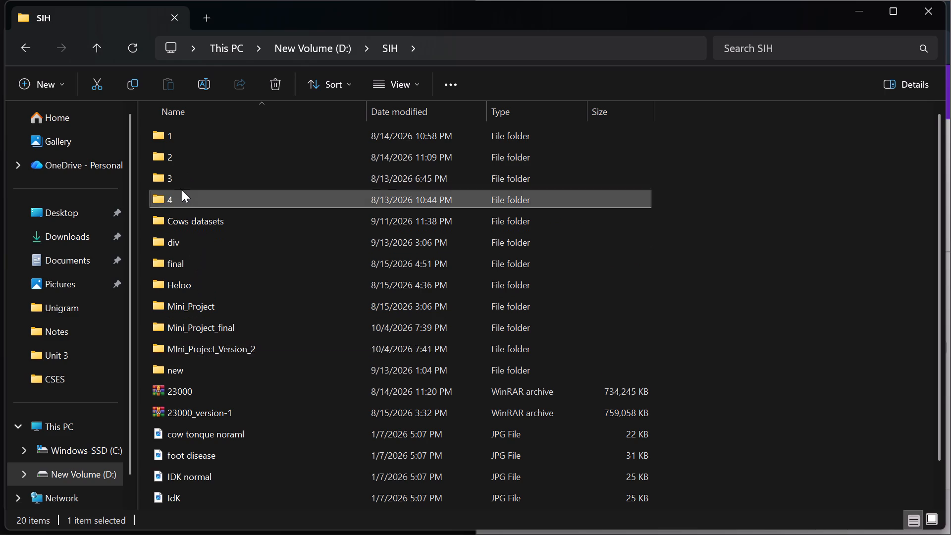
pyautogui.click(93, 43)
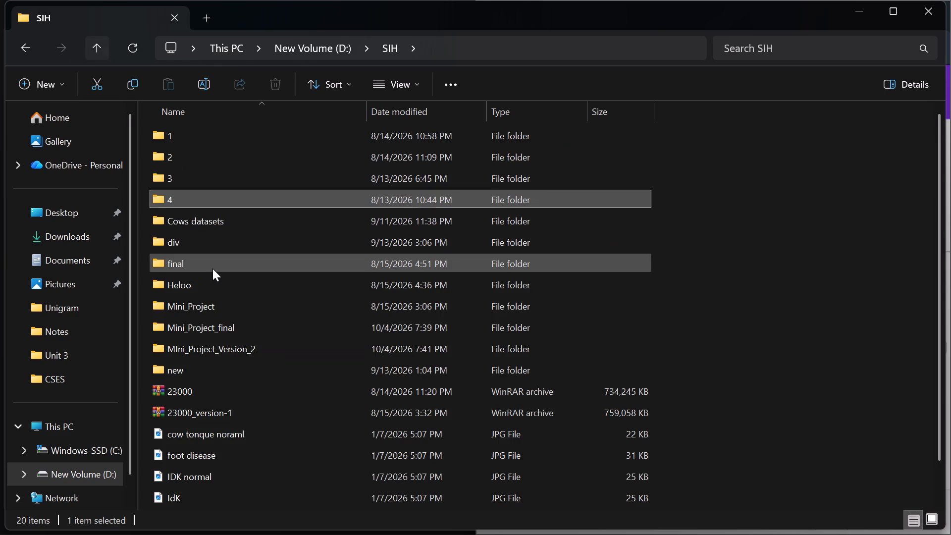
pyautogui.scroll(-3, 212, 268)
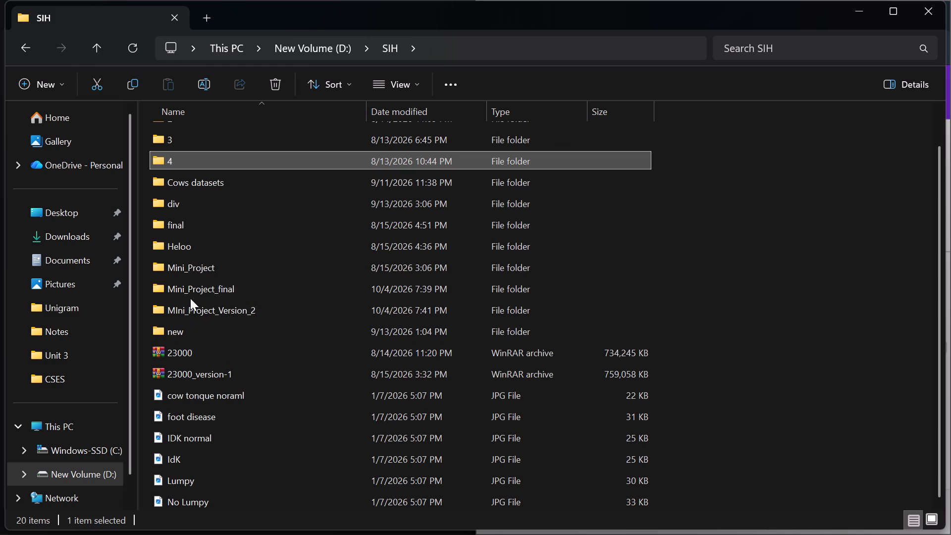
pyautogui.doubleClick(198, 260)
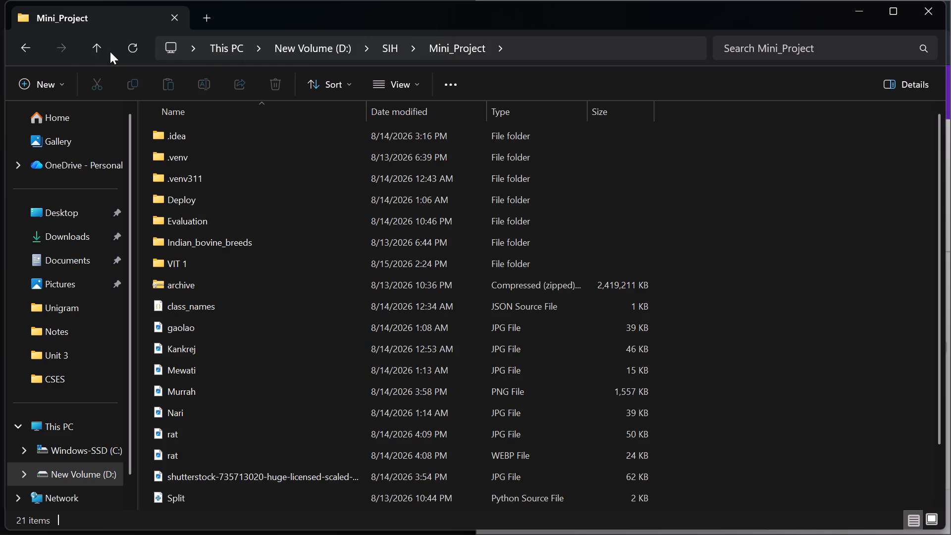
pyautogui.click(95, 50)
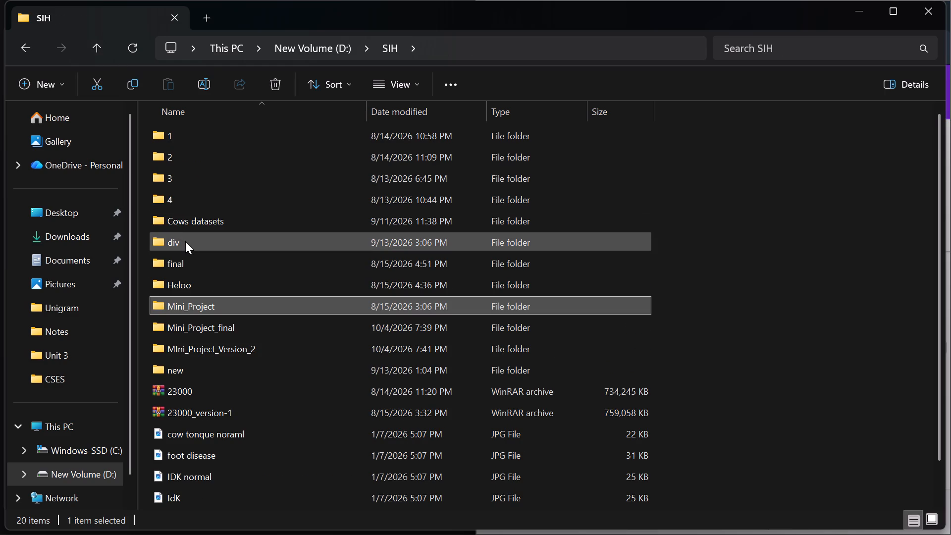
pyautogui.scroll(-5, 175, 206)
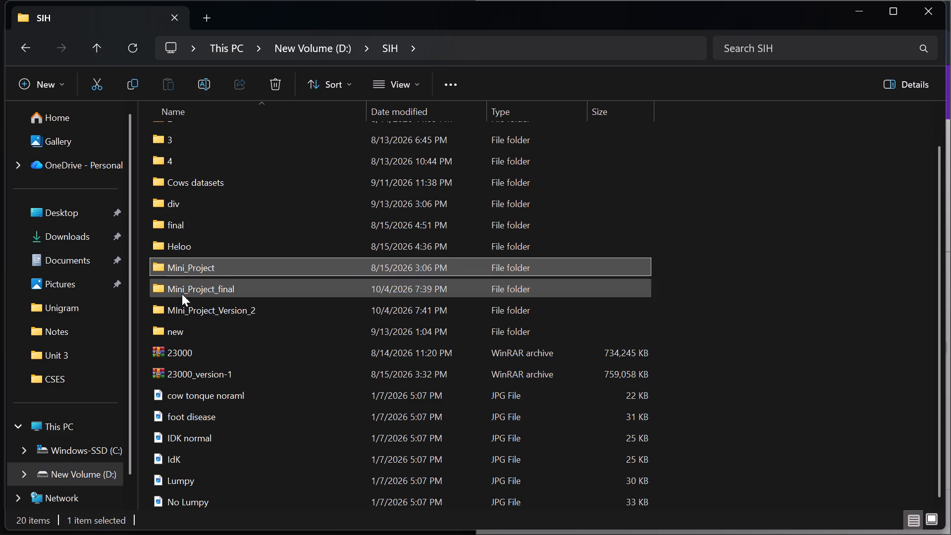
pyautogui.doubleClick(184, 323)
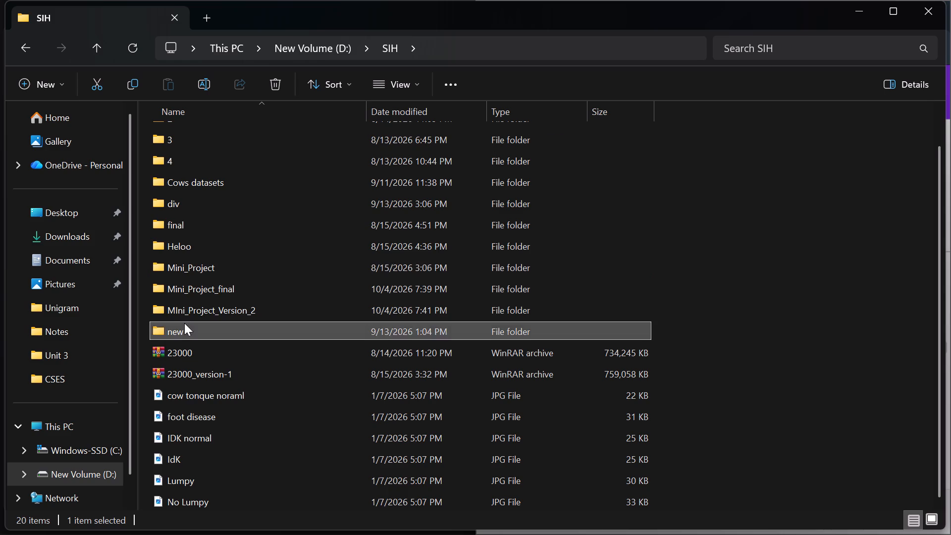
pyautogui.click(94, 39)
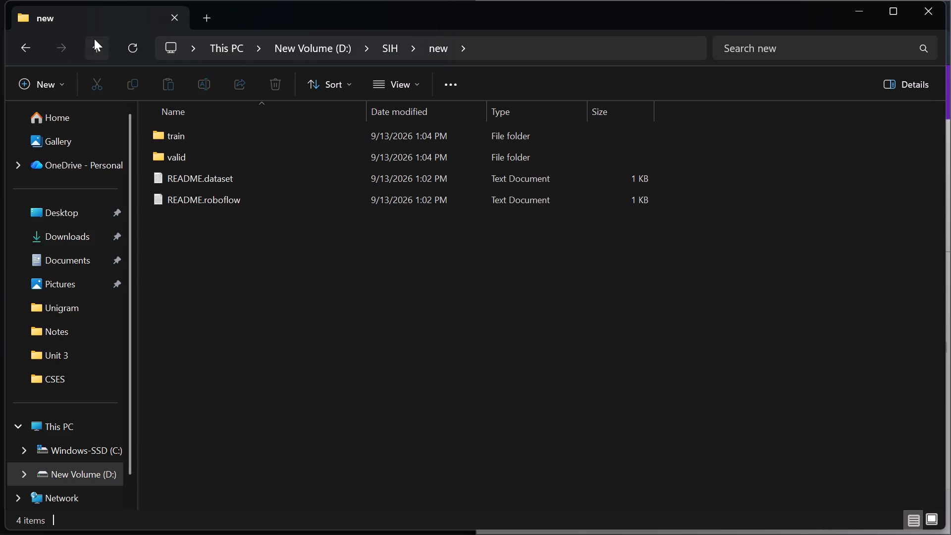
# Open the Mini_Project folder in SIH and check its Evaluation and Deploy subfolders for result graphs.
pyautogui.click(187, 315)
pyautogui.moveTo(187, 315); pyautogui.dragTo(195, 308)
pyautogui.doubleClick(195, 308)
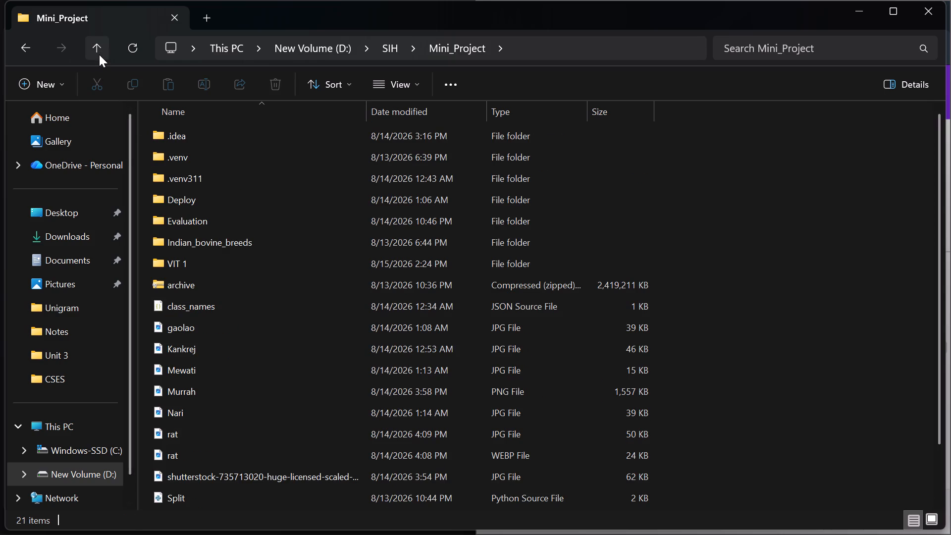
pyautogui.doubleClick(190, 217)
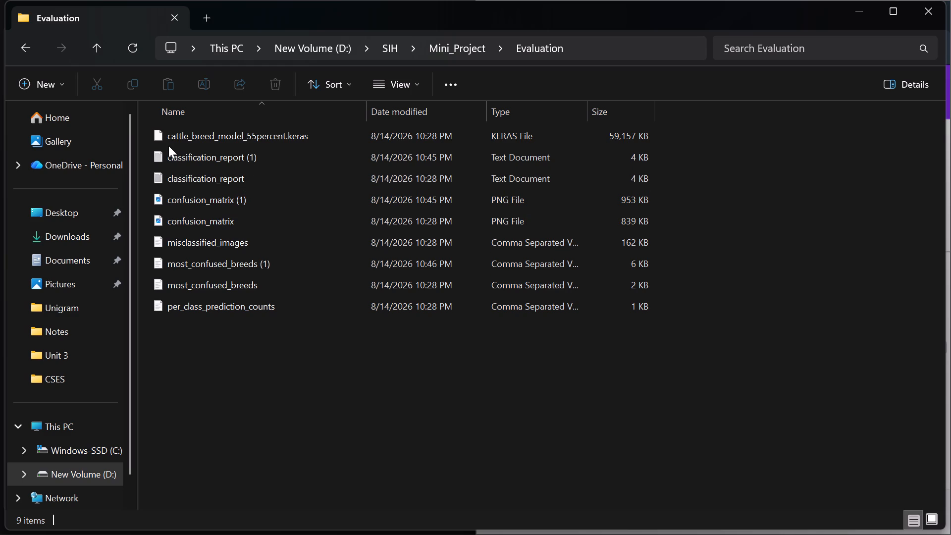
pyautogui.click(101, 43)
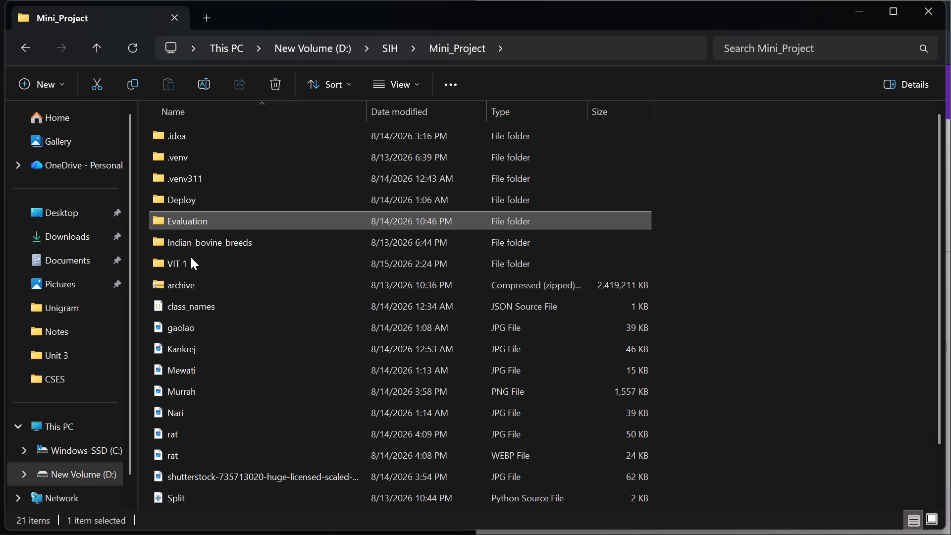
pyautogui.doubleClick(202, 204)
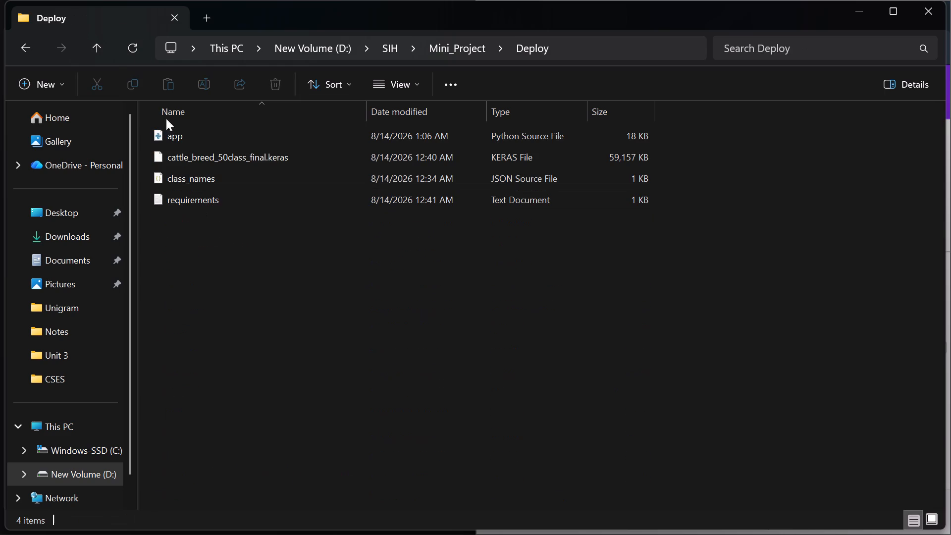
pyautogui.click(96, 51)
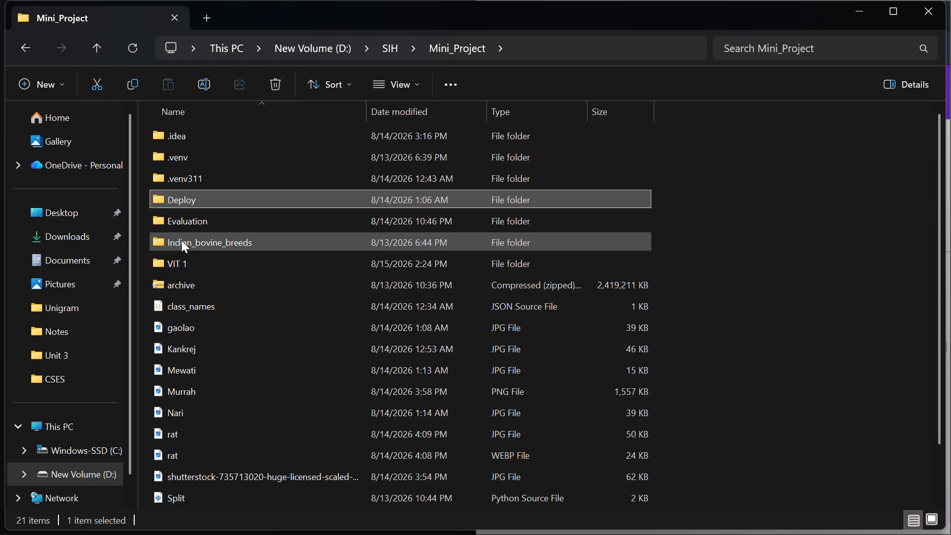
# Copy the vit_2gpu_accuracy image from Mini_Project's VIT 1 folder and paste it below the 4.1 Graphs / Output Screens heading in the Canva report.
pyautogui.doubleClick(188, 265)
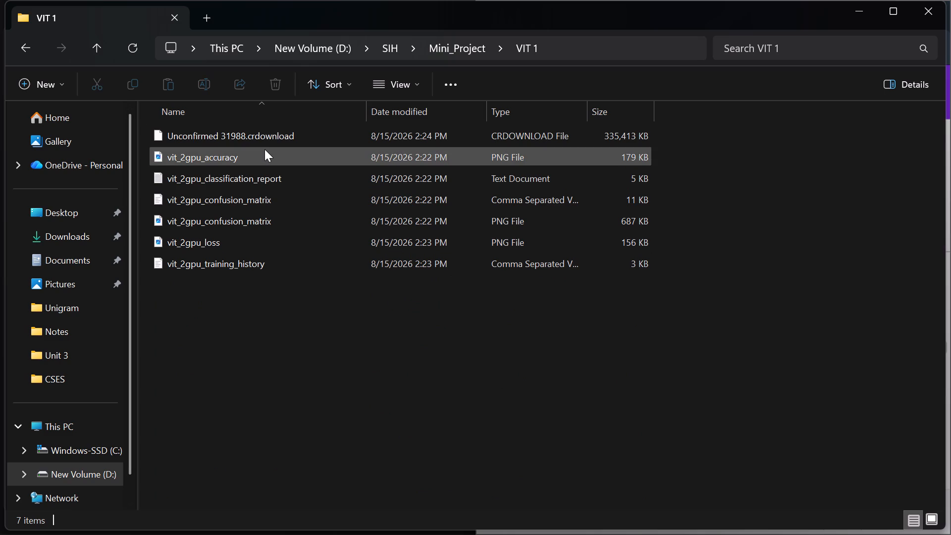
pyautogui.click(226, 156)
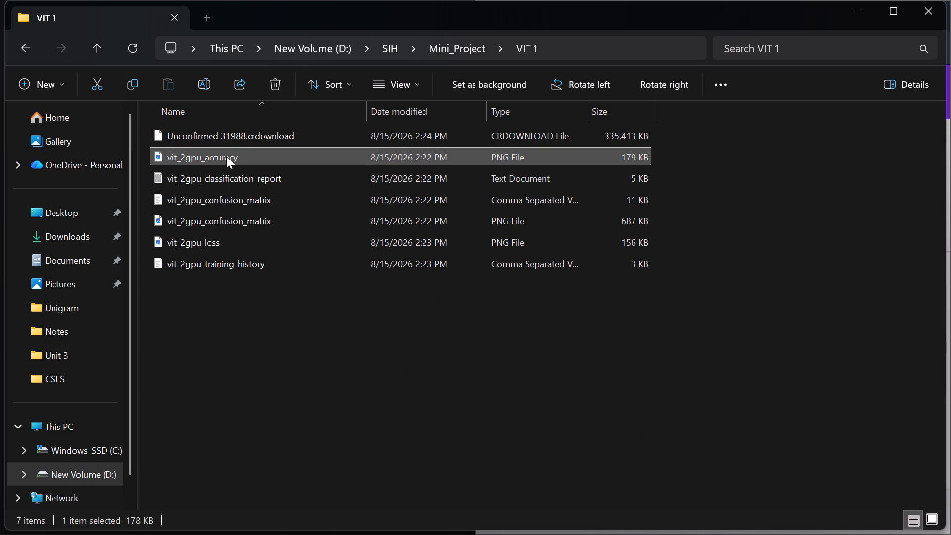
pyautogui.hotkey('ctrl', 'c')
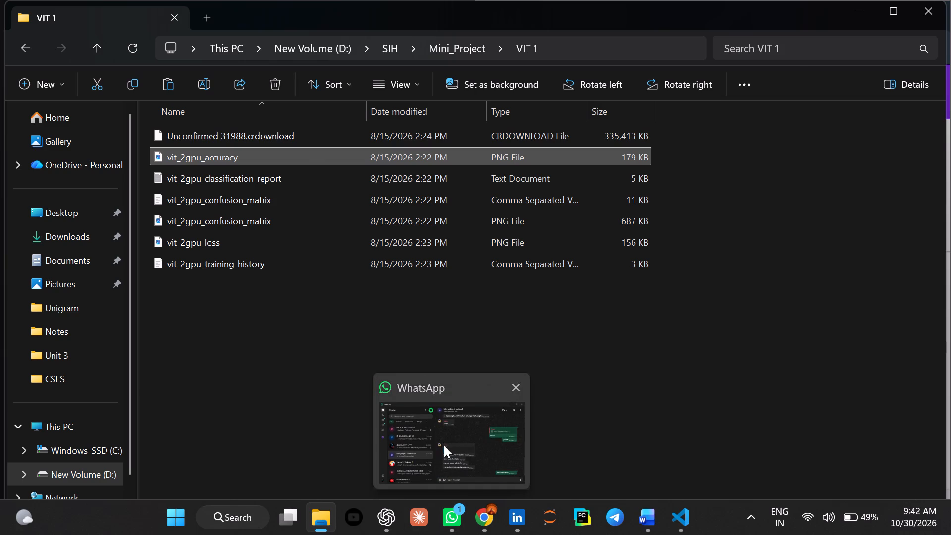
pyautogui.click(480, 453)
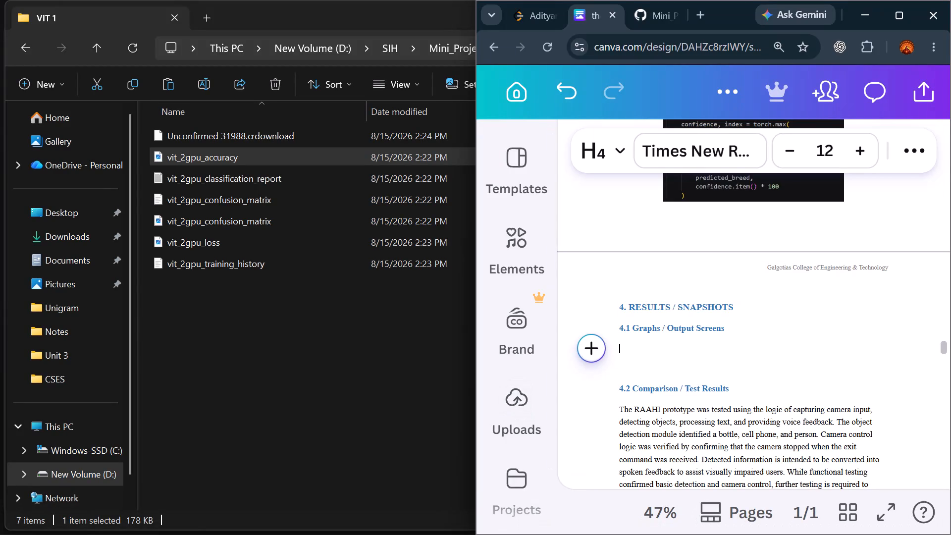
pyautogui.hotkey('ctrl', 'v')
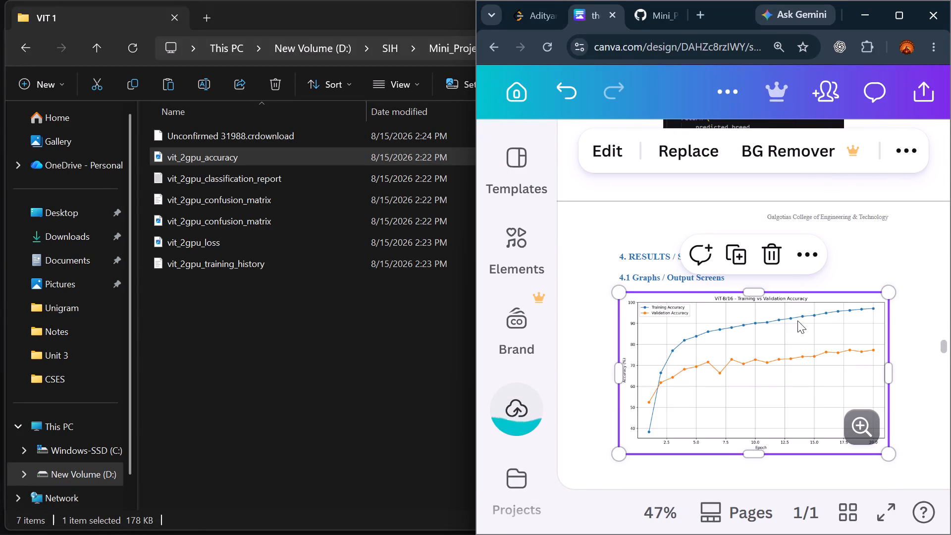
pyautogui.scroll(-2, 891, 265)
pyautogui.scroll(2, 891, 265)
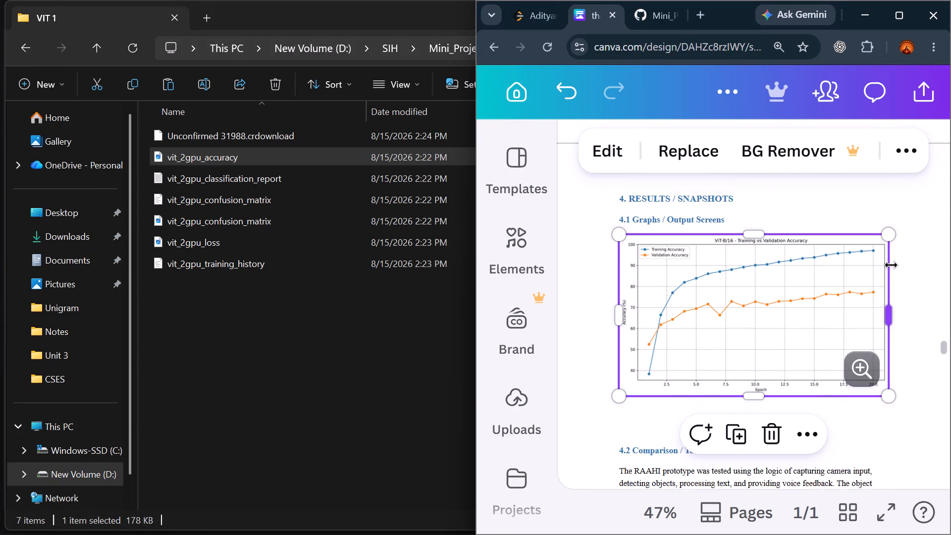
pyautogui.scroll(1, 891, 265)
pyautogui.click(929, 244)
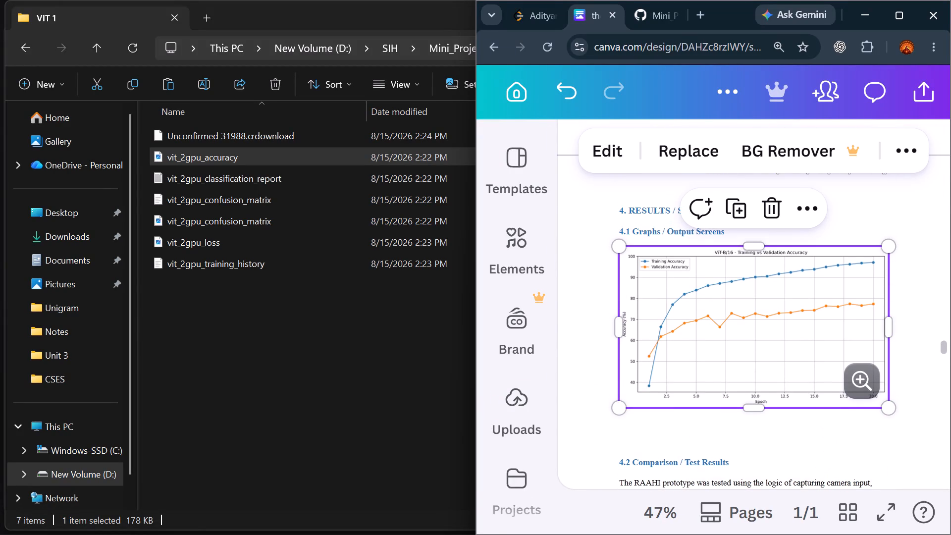
# Copy the vit_2gpu_loss image from the VIT 1 folder and paste it below the accuracy graph in the Canva report.
pyautogui.click(761, 426)
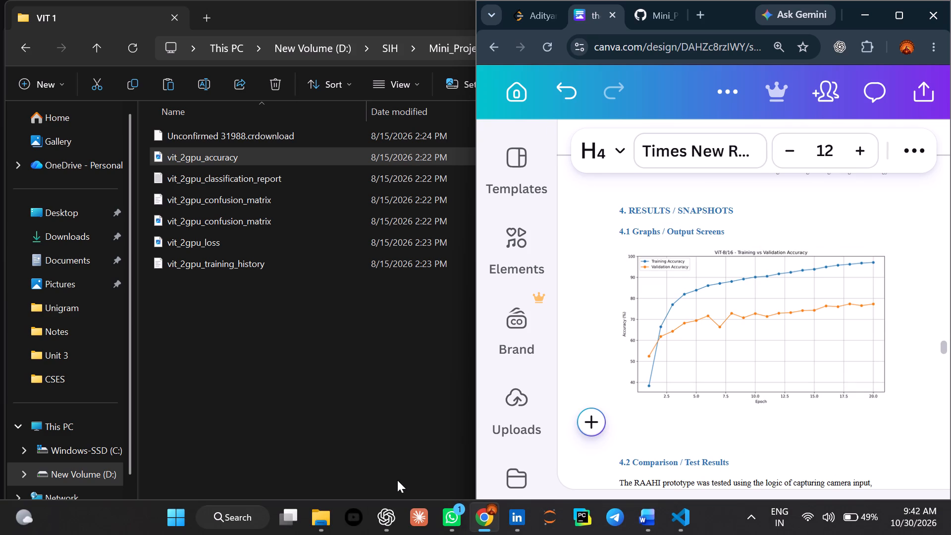
pyautogui.click(323, 522)
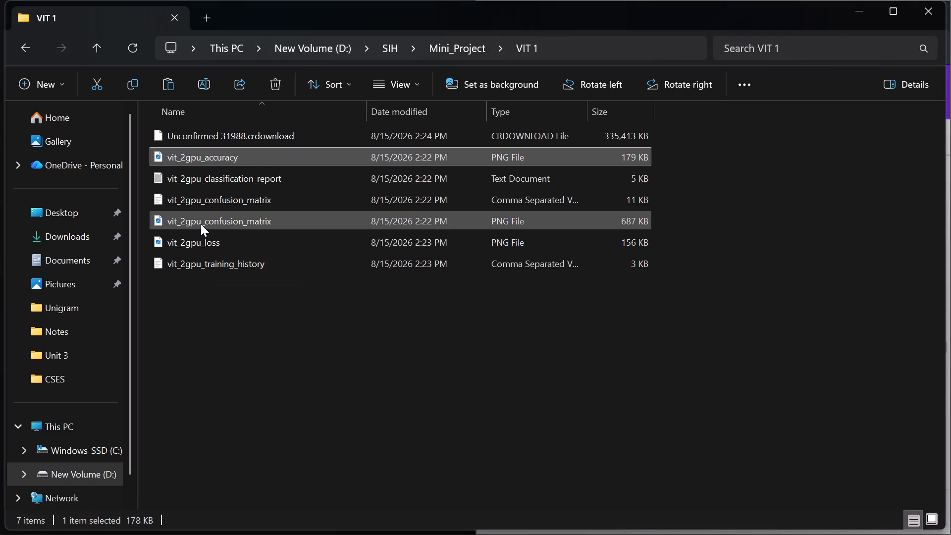
pyautogui.click(200, 245)
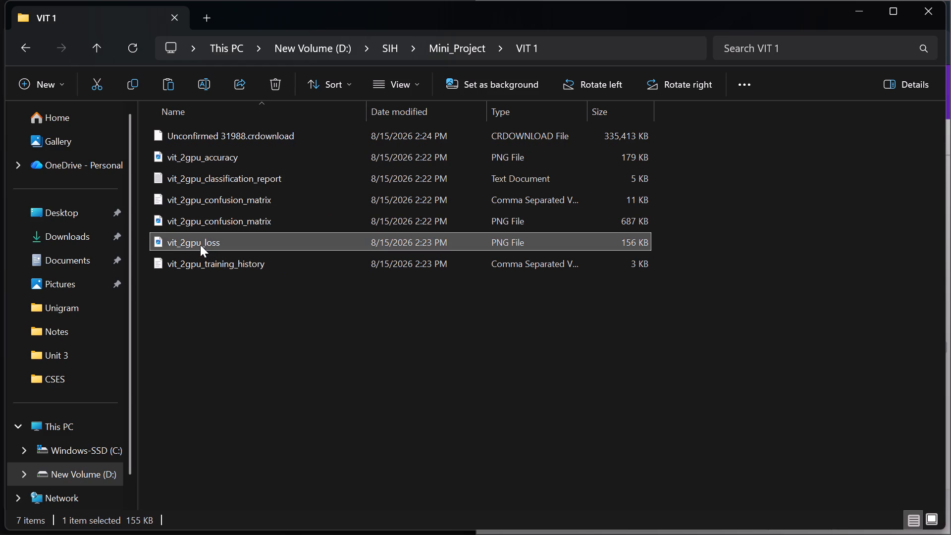
pyautogui.hotkey('ctrl', 'c')
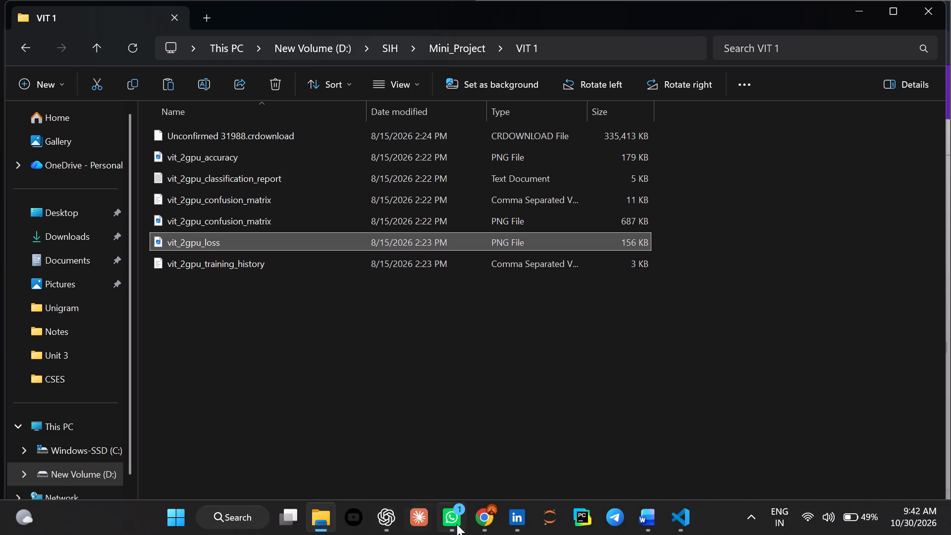
pyautogui.click(477, 532)
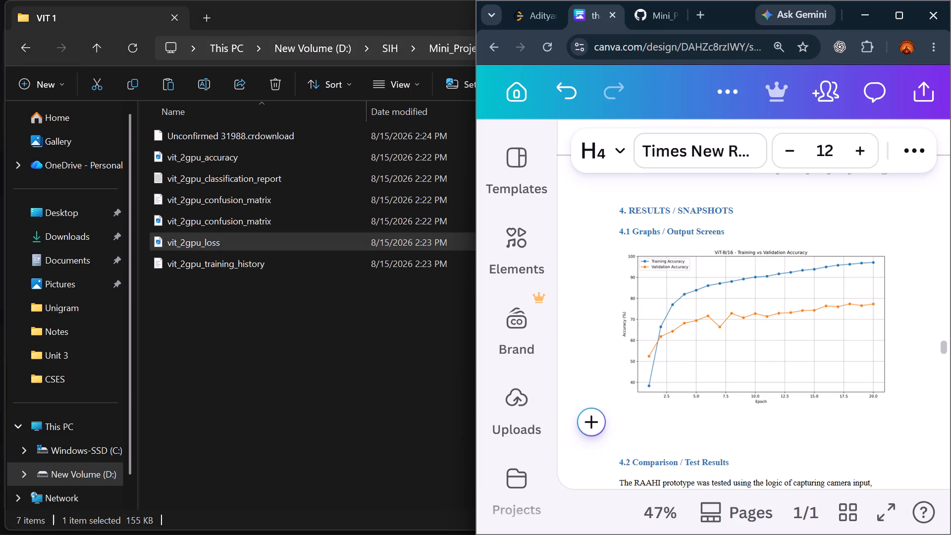
pyautogui.hotkey('ctrl', 'v')
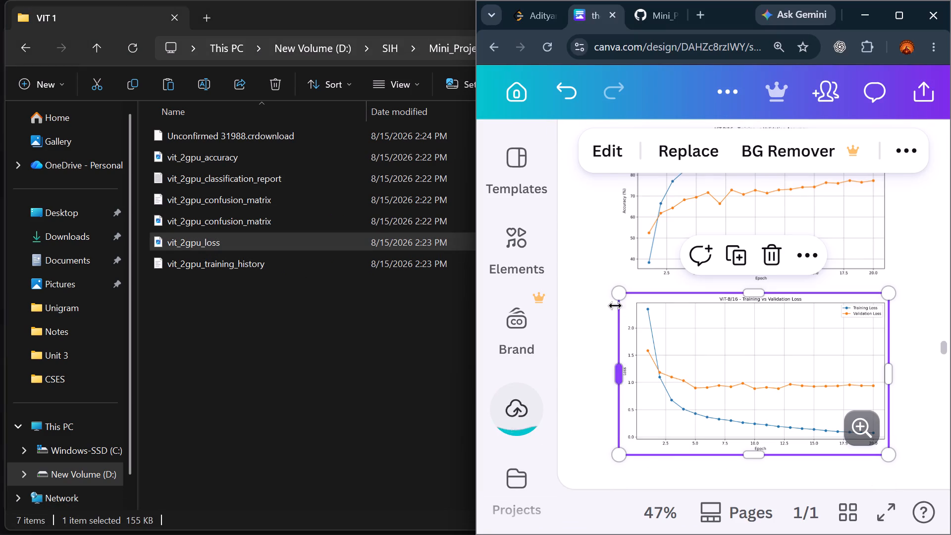
# Copy the vit_2gpu_confusion_matrix PNG from the VIT 1 folder and paste it below the loss graph, above 4.2 Comparison / Test Results.
pyautogui.click(232, 217)
pyautogui.hotkey('ctrl', 'c')
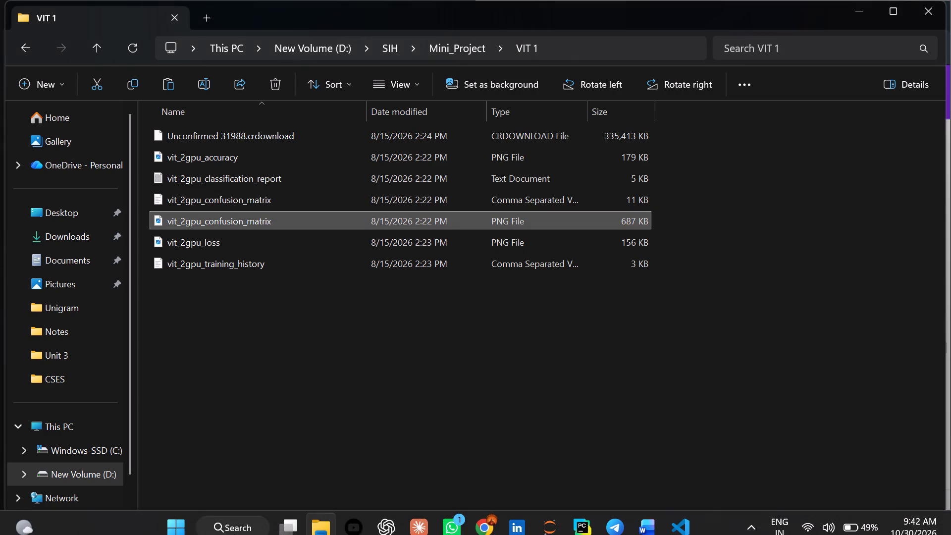
pyautogui.click(491, 514)
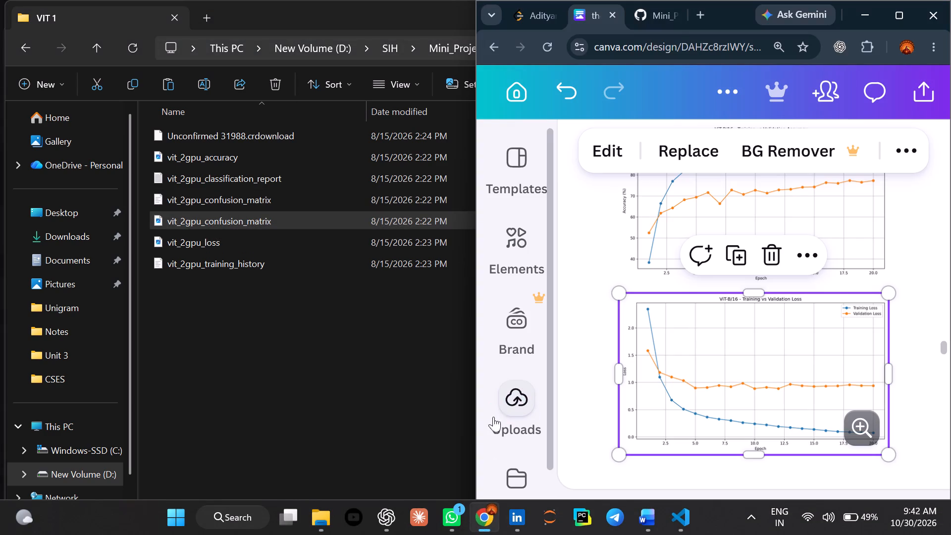
pyautogui.scroll(-1, 749, 319)
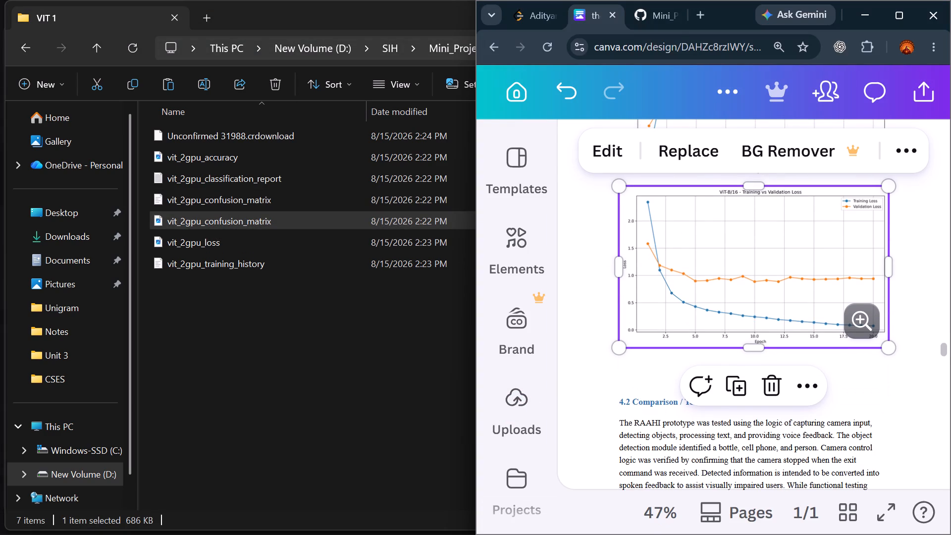
pyautogui.click(865, 375)
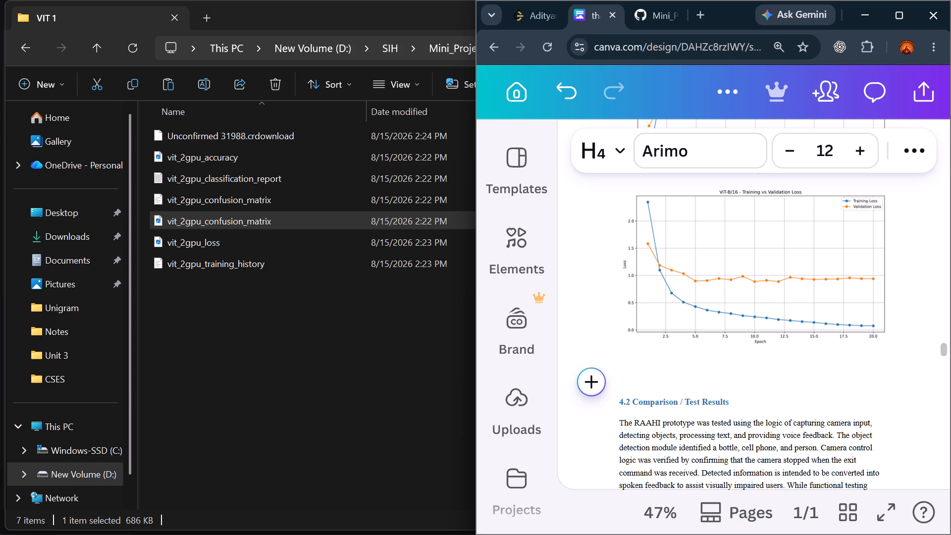
pyautogui.click(925, 313)
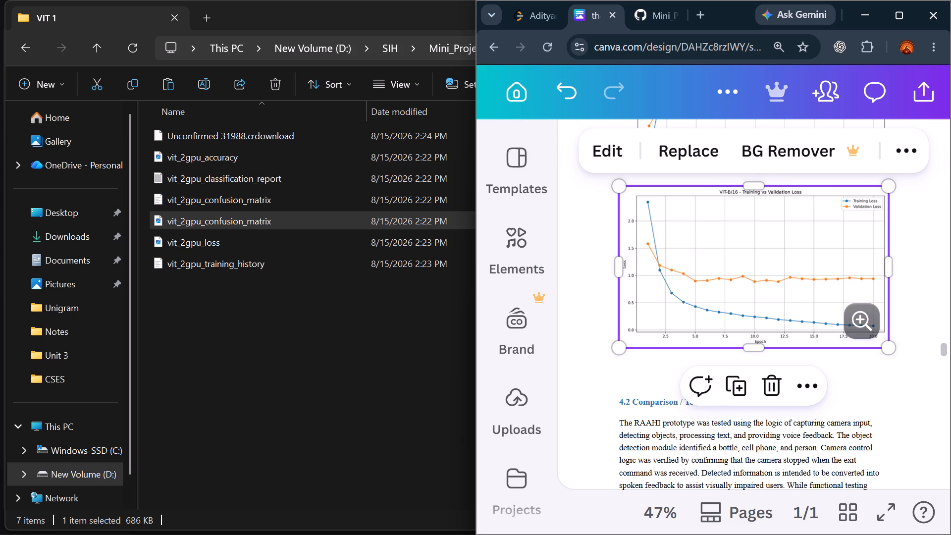
pyautogui.press('Return')
pyautogui.hotkey('ctrl', 'v')
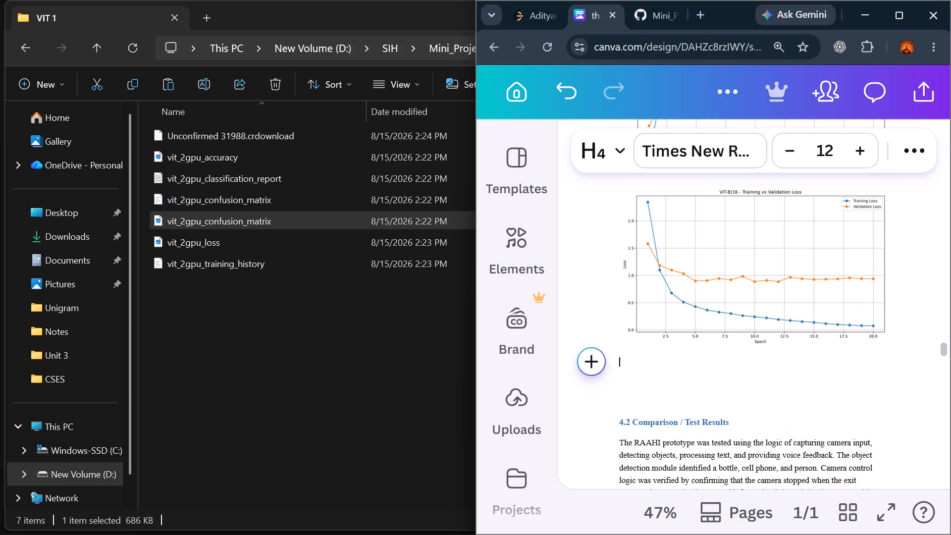
pyautogui.click(919, 221)
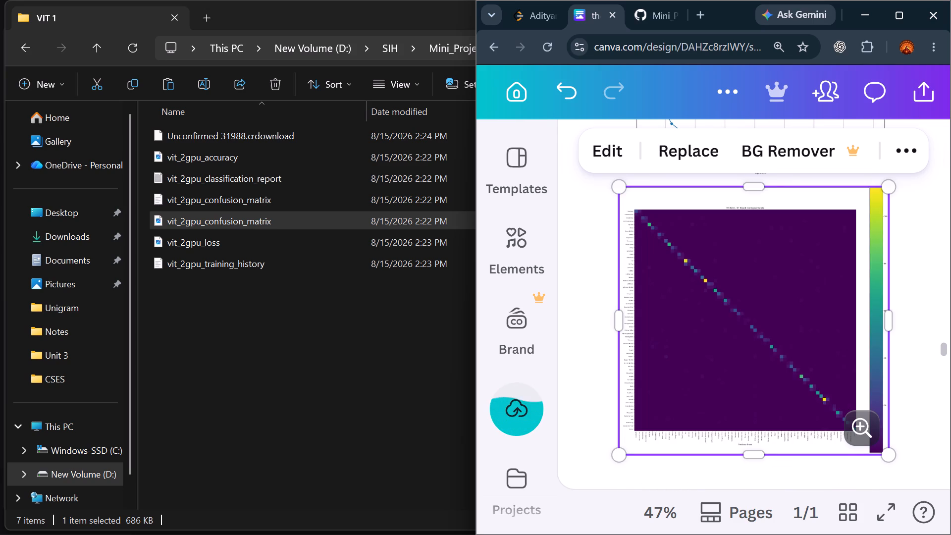
pyautogui.scroll(1, 919, 221)
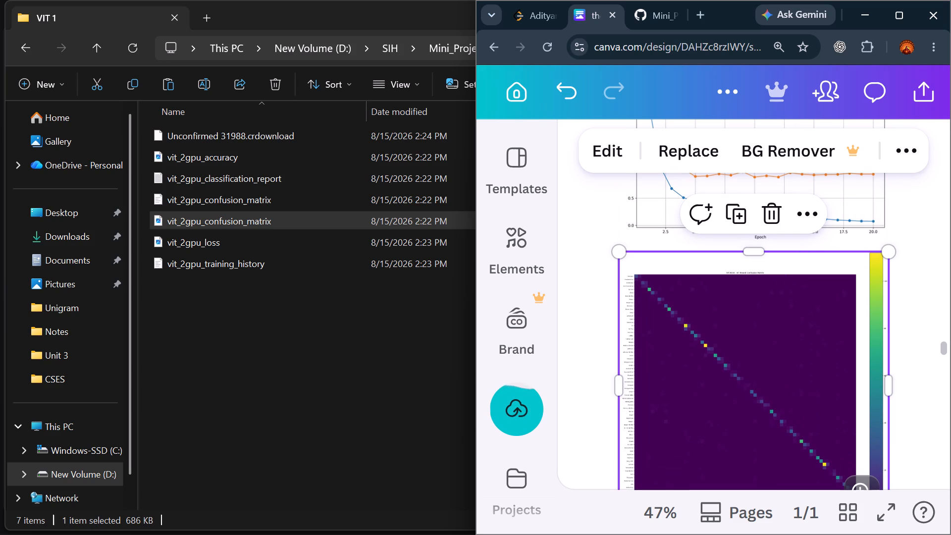
pyautogui.scroll(-1, 911, 280)
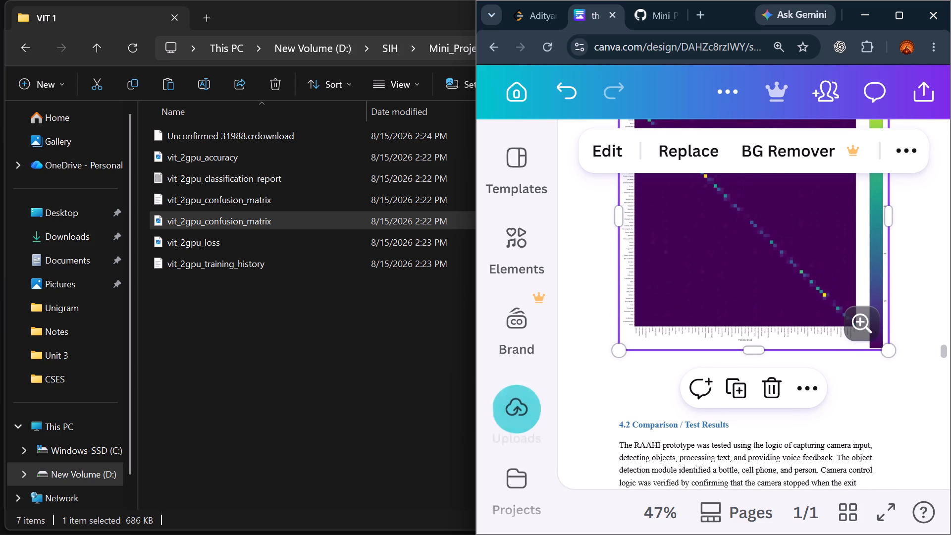
pyautogui.click(911, 280)
pyautogui.scroll(2, 911, 280)
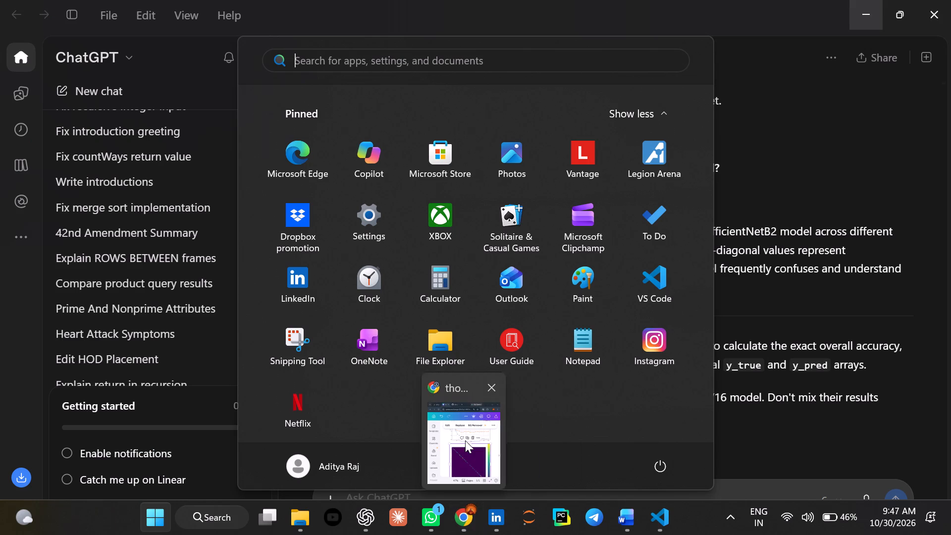
# Switch to the Canva report in Chrome and review the accuracy, loss and confusion matrix graphs under 4.1 Graphs / Output Screens.
pyautogui.click(465, 440)
pyautogui.scroll(1, 584, 282)
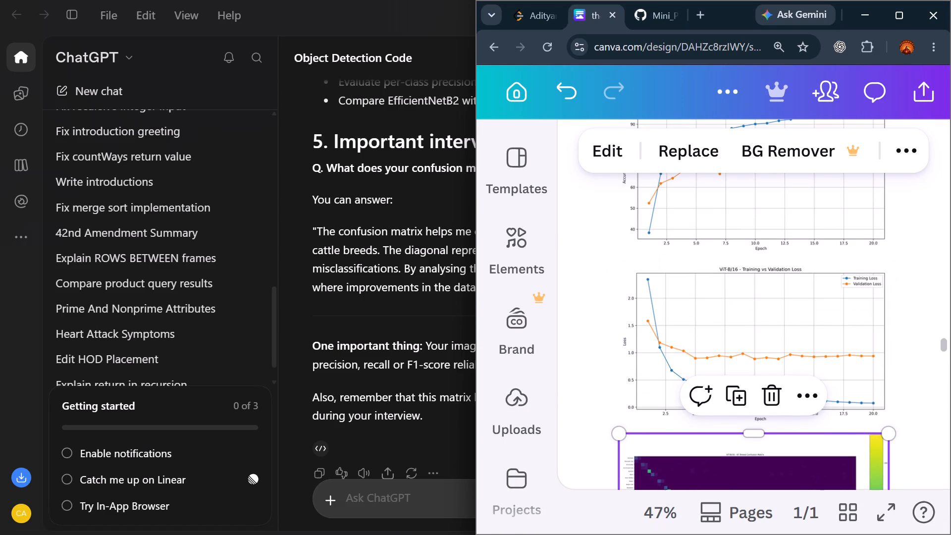
pyautogui.scroll(2, 584, 282)
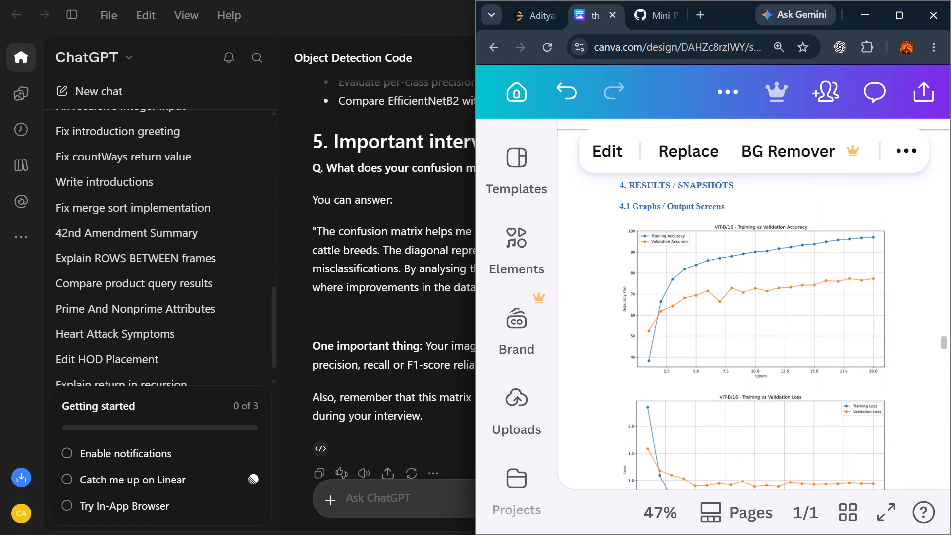
pyautogui.scroll(1, 584, 282)
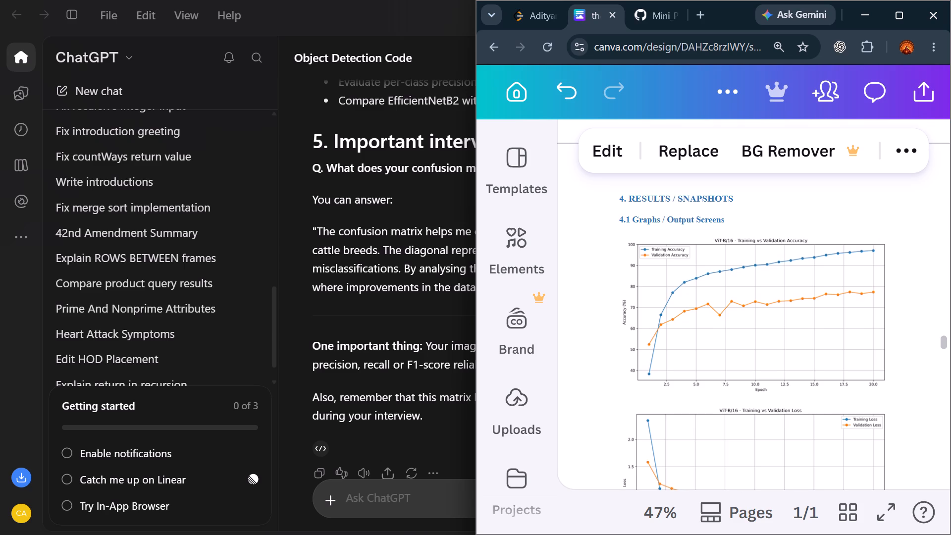
pyautogui.scroll(-2, 745, 277)
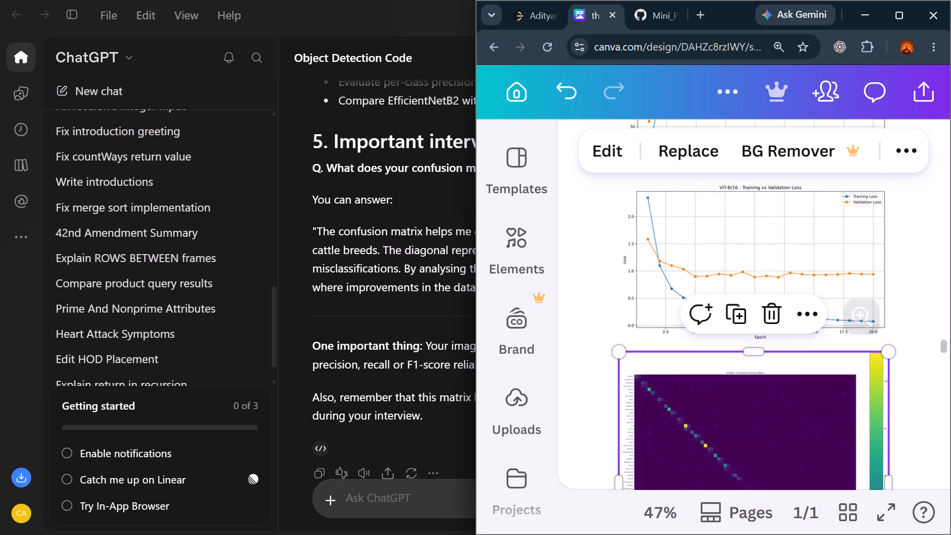
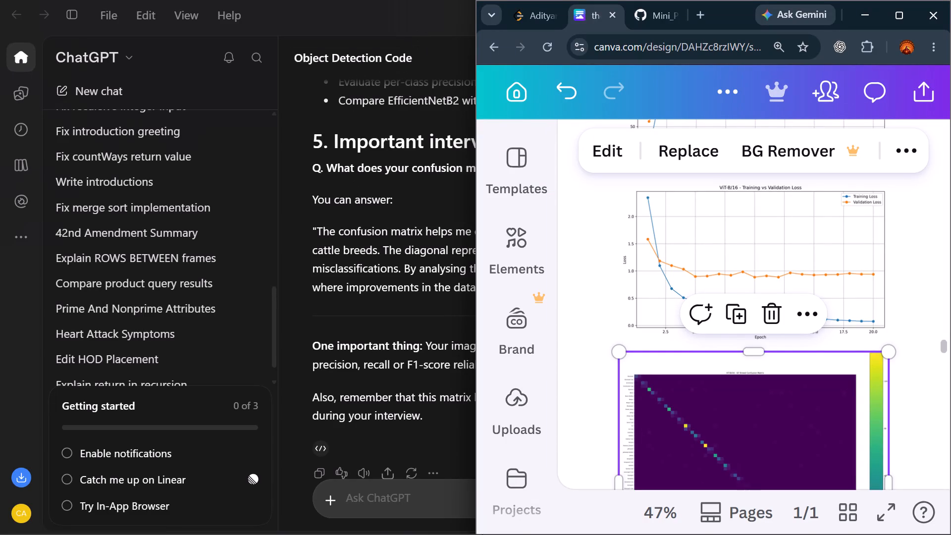
# Switch to File Explorer and browse the Mini_Project and other SIH subfolders for model result graphs, ending in the final folder.
pyautogui.click(309, 515)
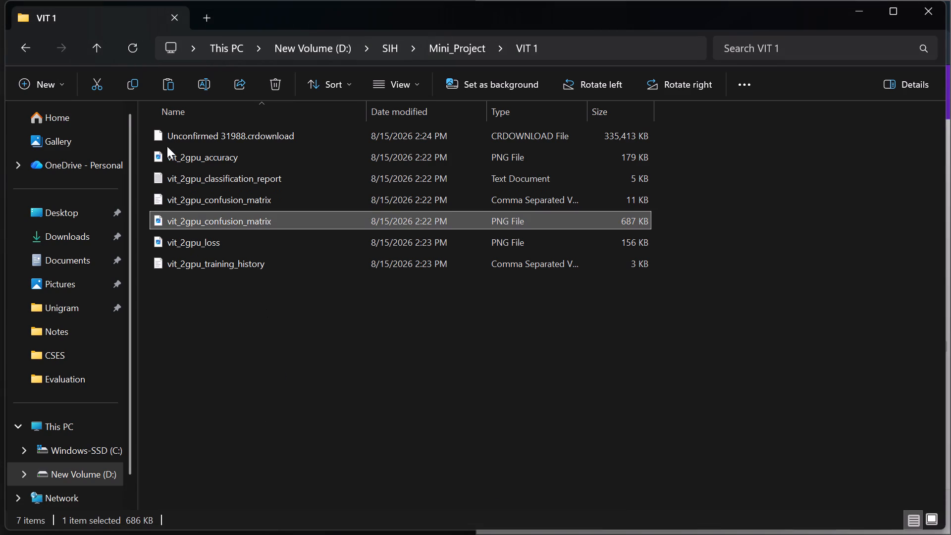
pyautogui.click(96, 50)
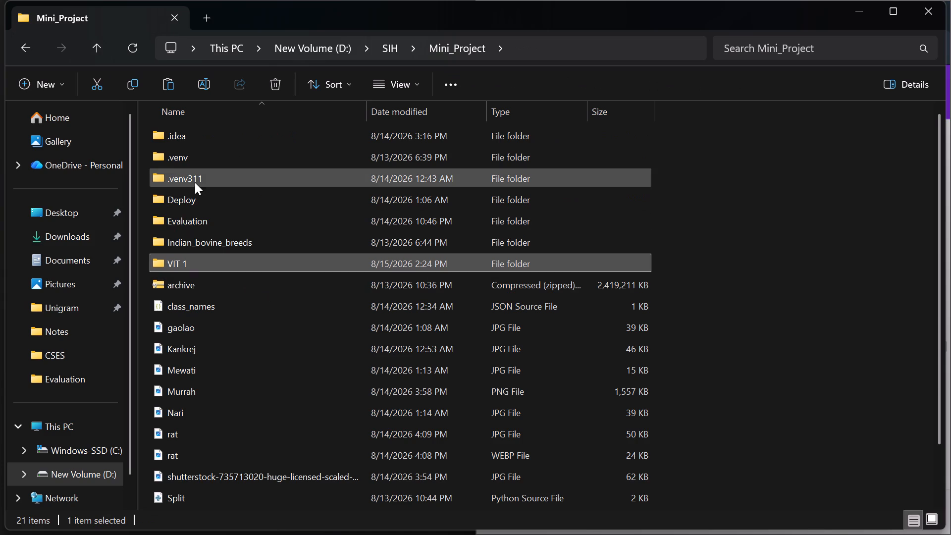
pyautogui.doubleClick(211, 219)
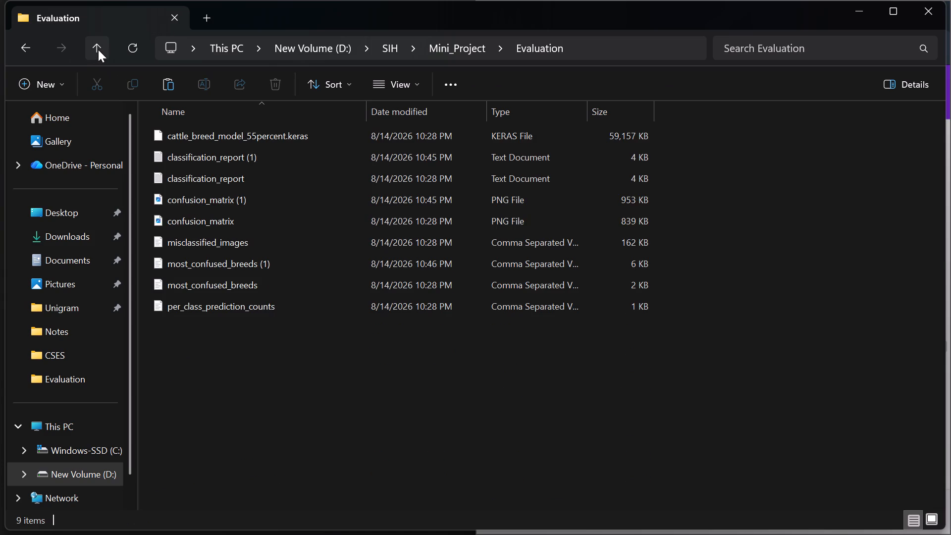
pyautogui.click(90, 54)
pyautogui.click(90, 54)
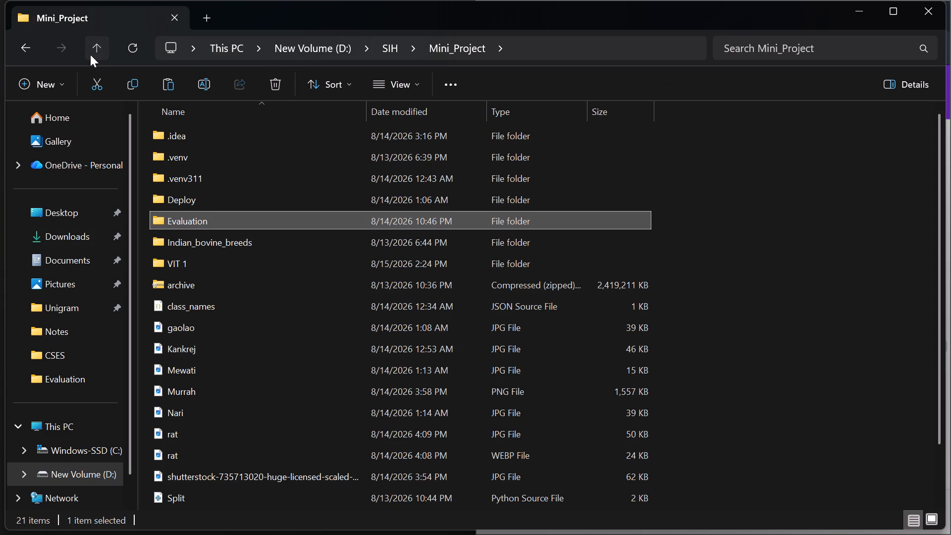
pyautogui.scroll(-4, 190, 296)
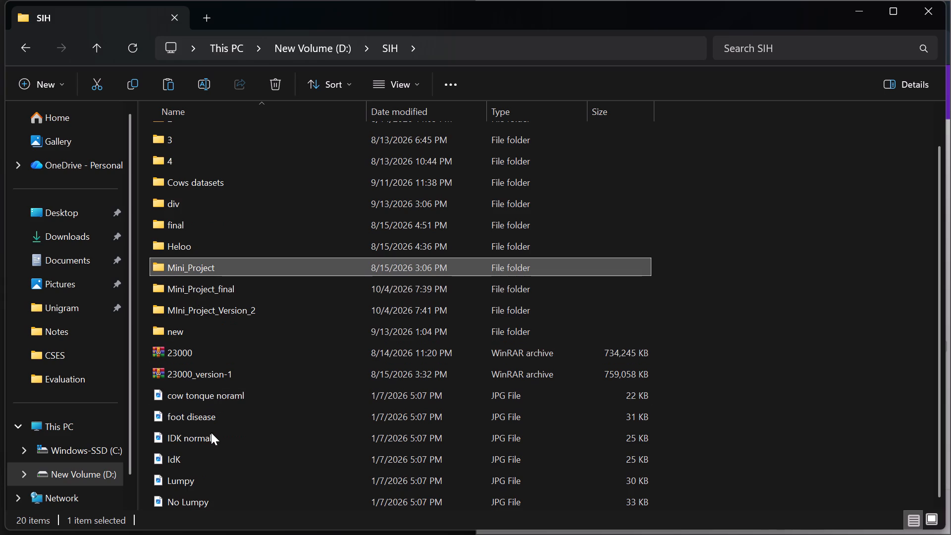
pyautogui.doubleClick(191, 326)
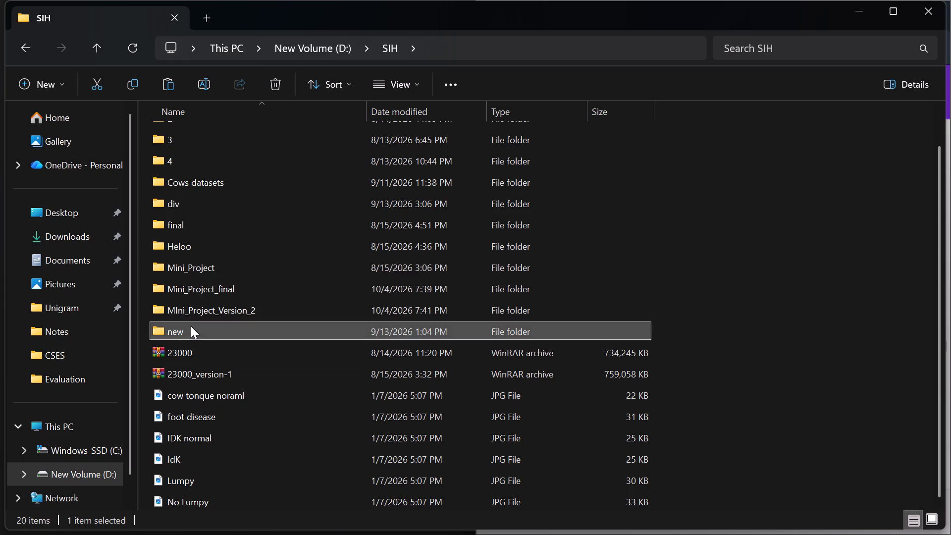
pyautogui.click(93, 45)
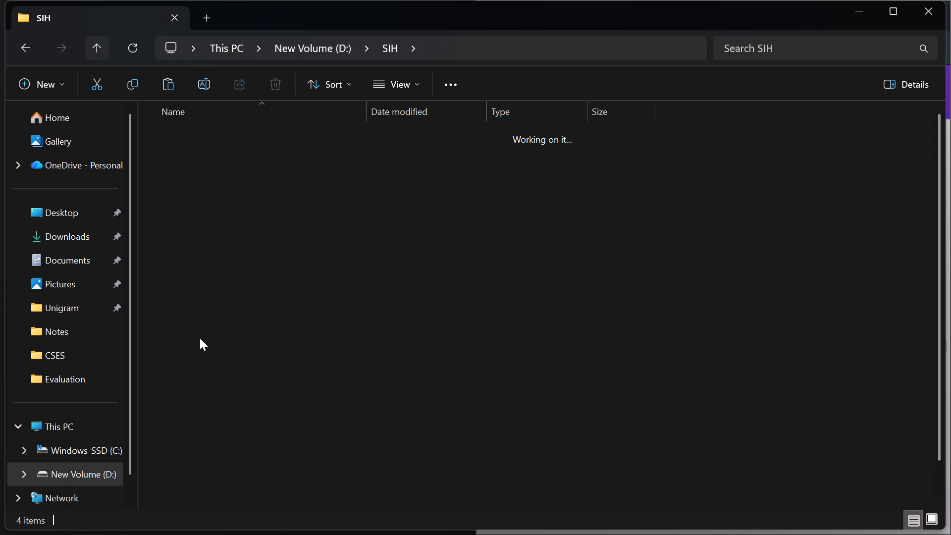
pyautogui.doubleClick(205, 348)
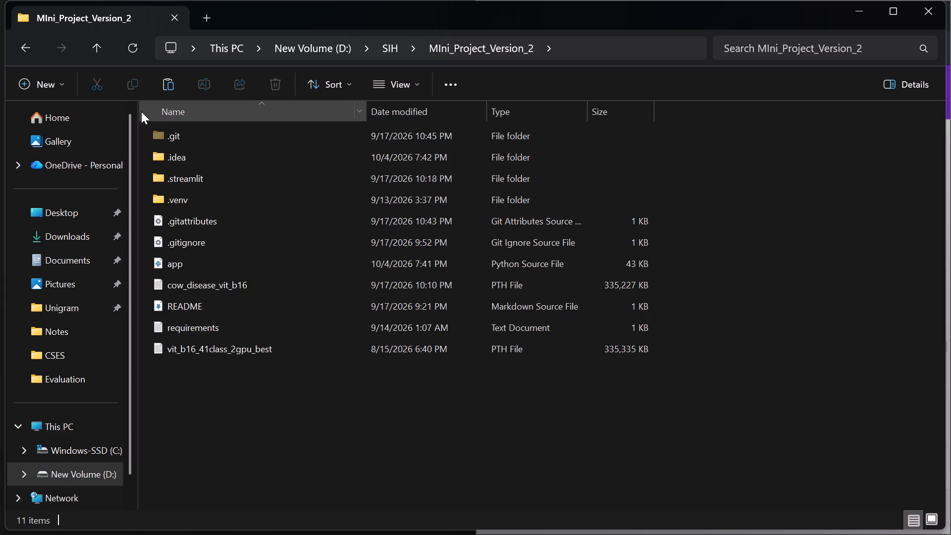
pyautogui.click(95, 47)
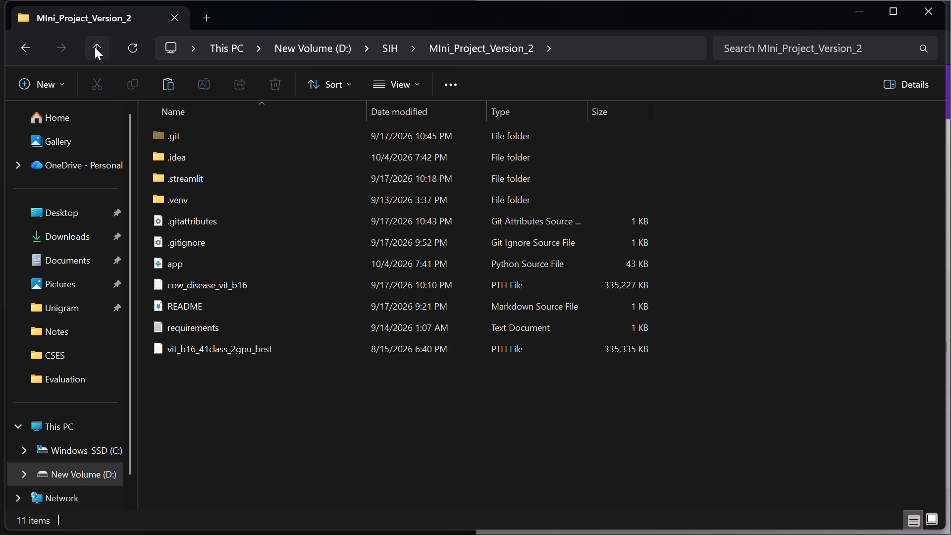
pyautogui.doubleClick(194, 322)
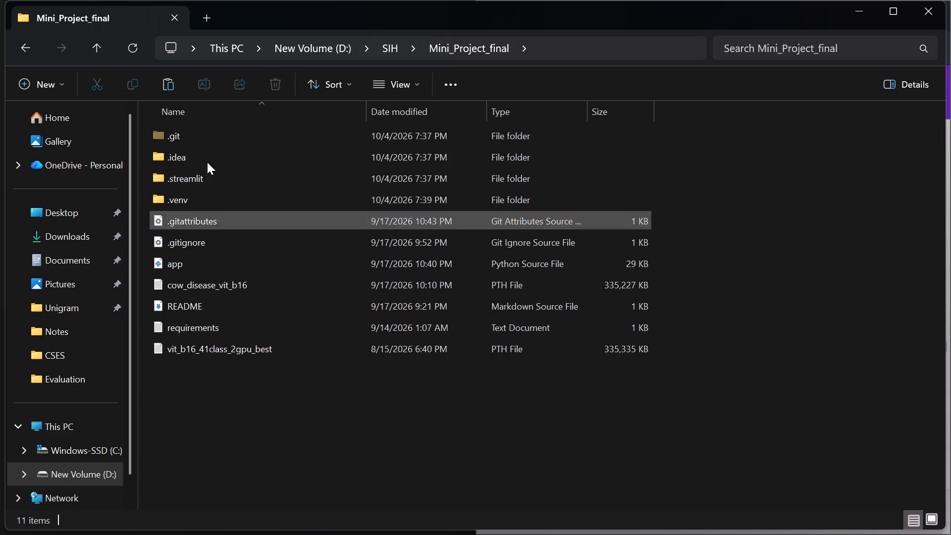
pyautogui.click(95, 52)
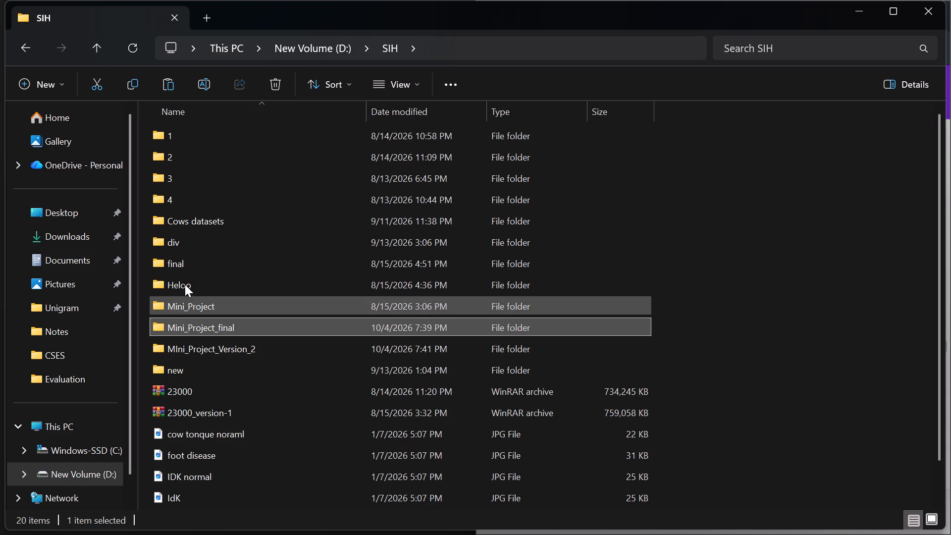
pyautogui.doubleClick(185, 276)
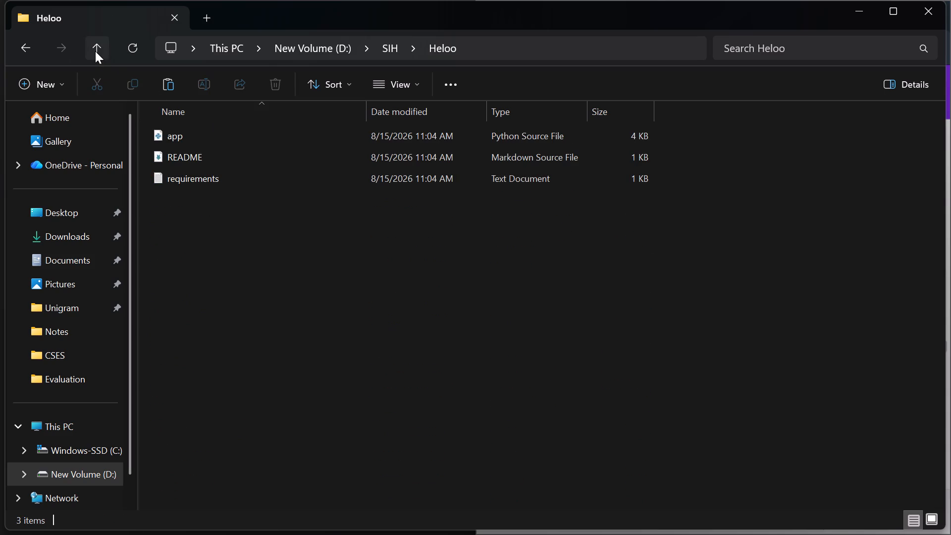
pyautogui.click(95, 51)
pyautogui.doubleClick(173, 263)
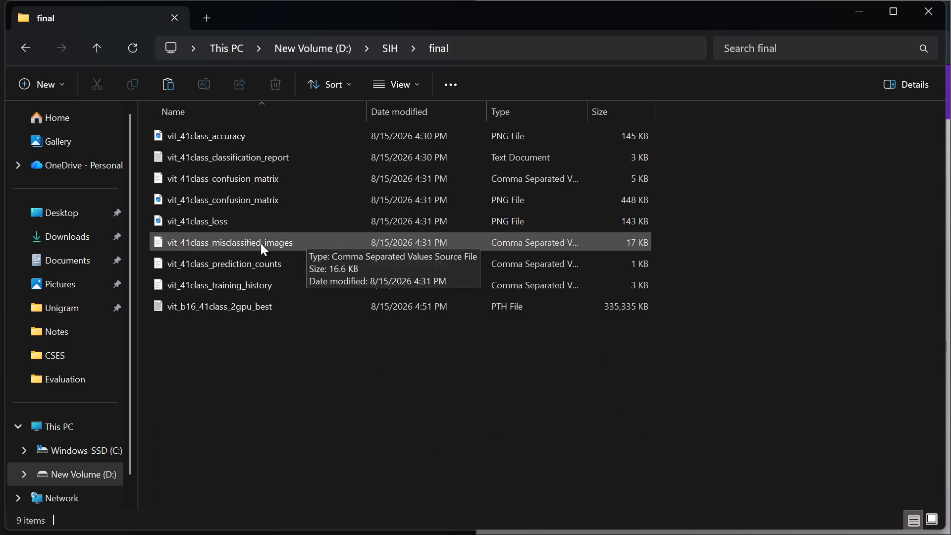
# View the vit_41class_confusion_matrix and vit_41class_accuracy PNG images from the final folder, closing each one.
pyautogui.doubleClick(239, 195)
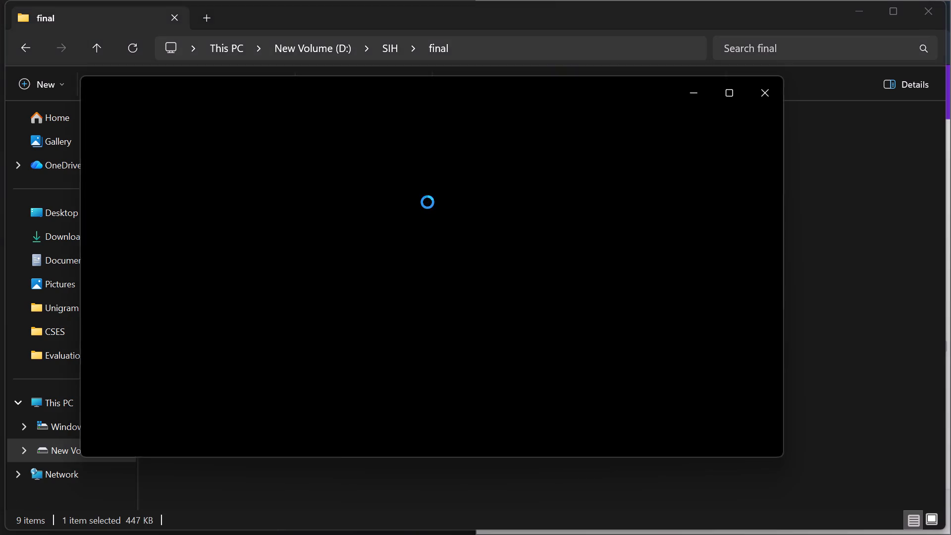
pyautogui.click(757, 91)
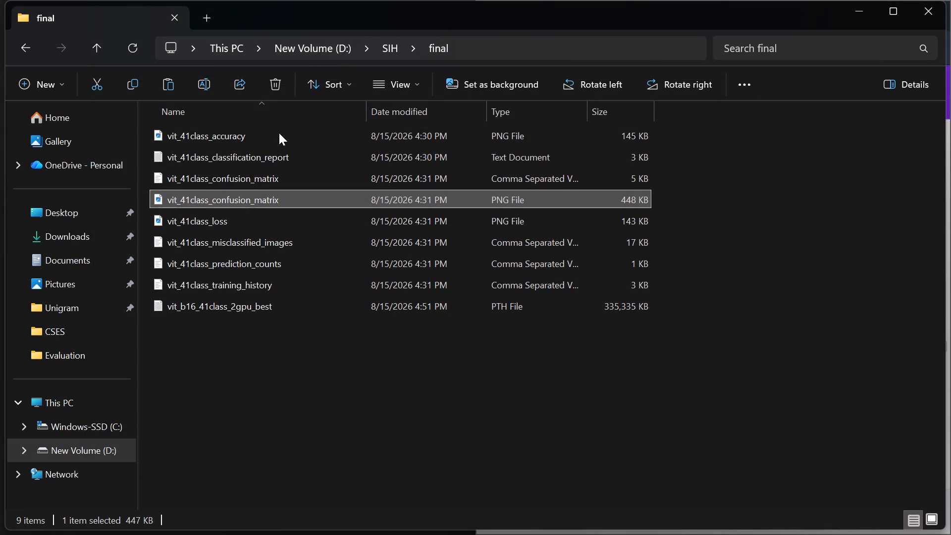
pyautogui.doubleClick(279, 133)
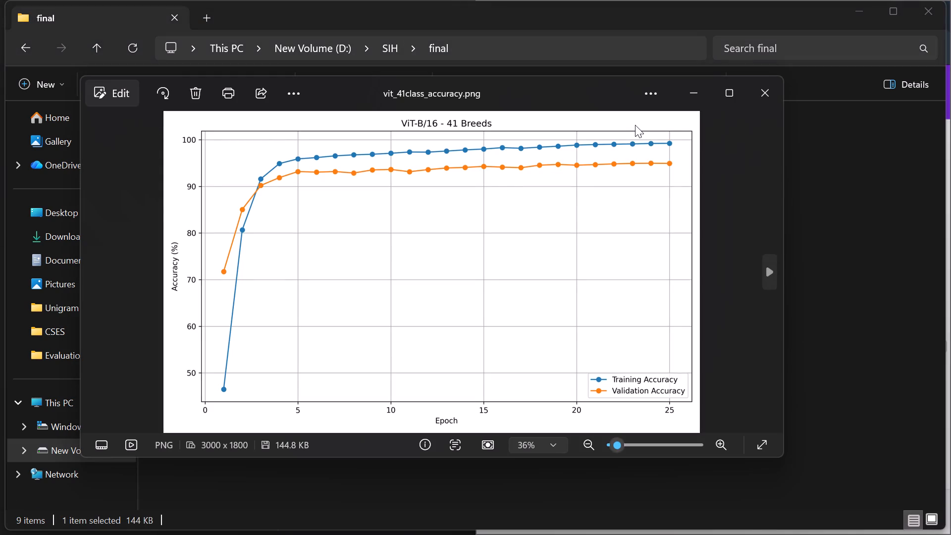
pyautogui.click(757, 93)
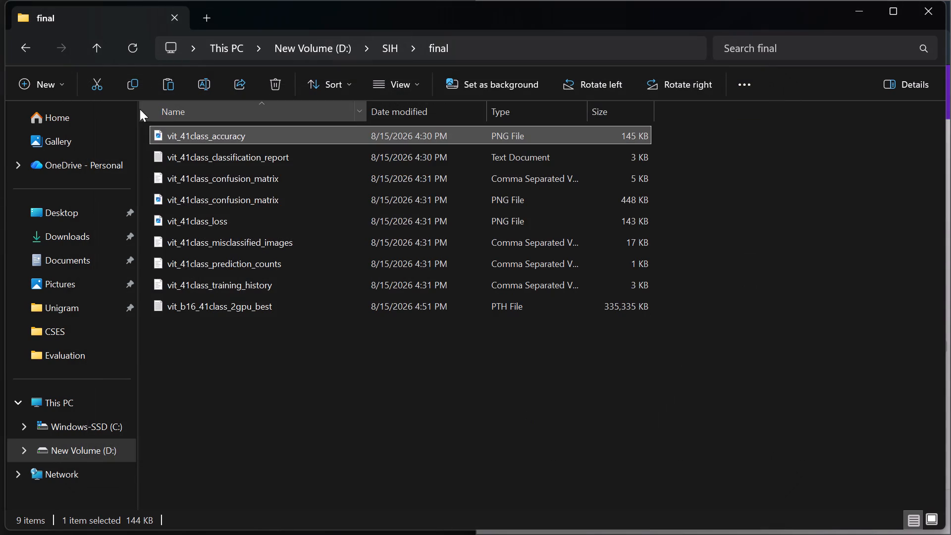
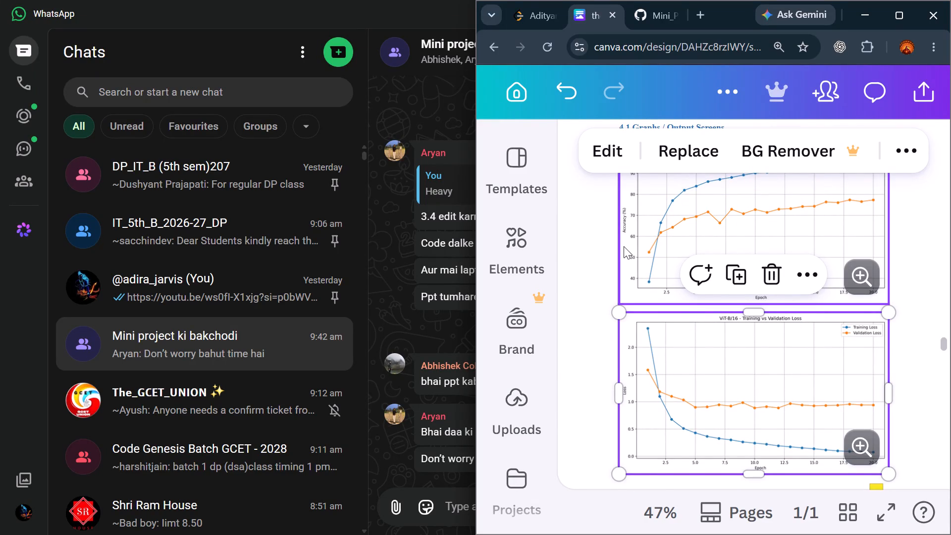
# Delete the confusion matrix, loss graph and accuracy graph, in that order, from section 4.1 Graphs / Output Screens.
pyautogui.click(591, 254)
pyautogui.scroll(-3, 743, 325)
pyautogui.click(768, 290)
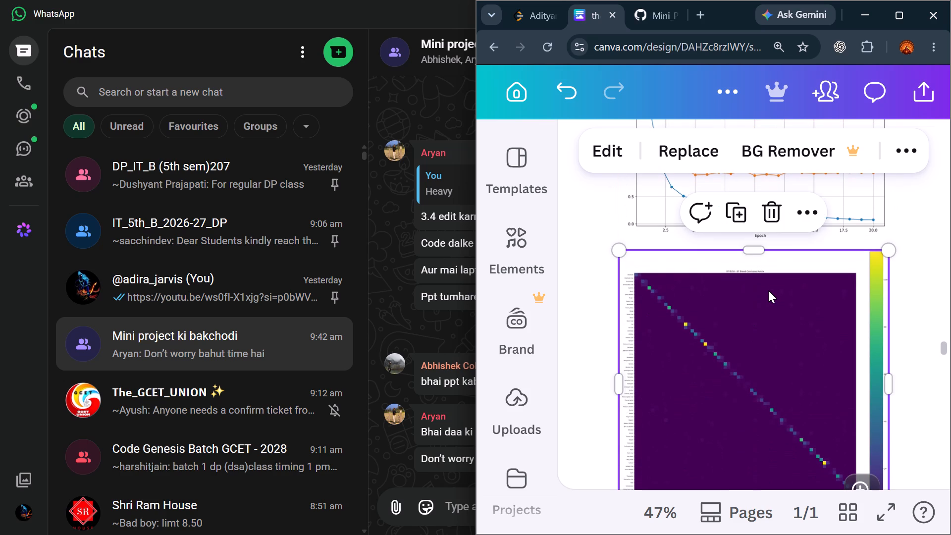
pyautogui.scroll(1, 753, 262)
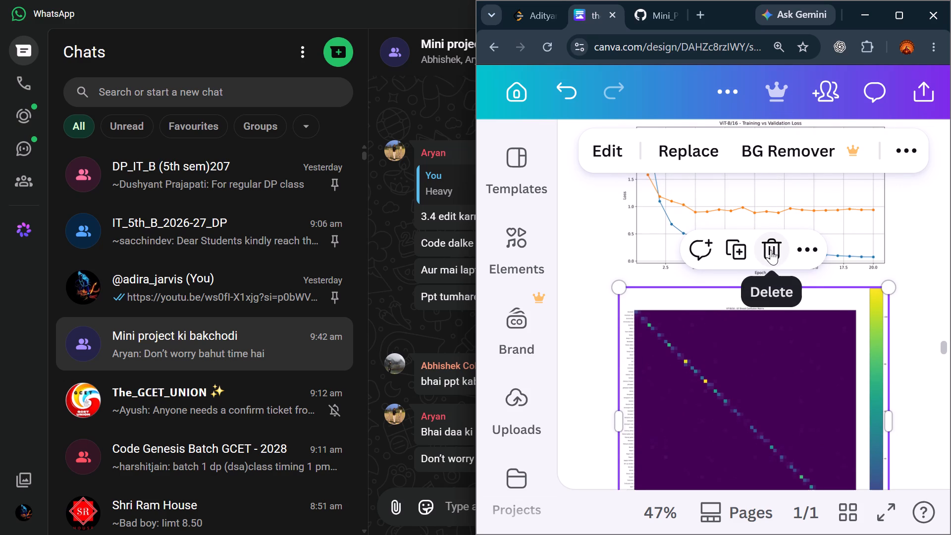
pyautogui.click(771, 250)
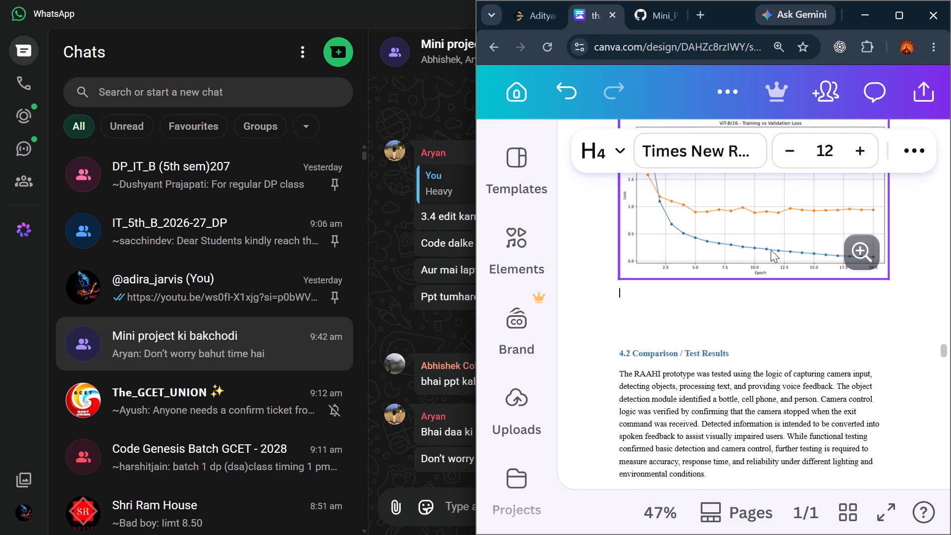
pyautogui.click(775, 230)
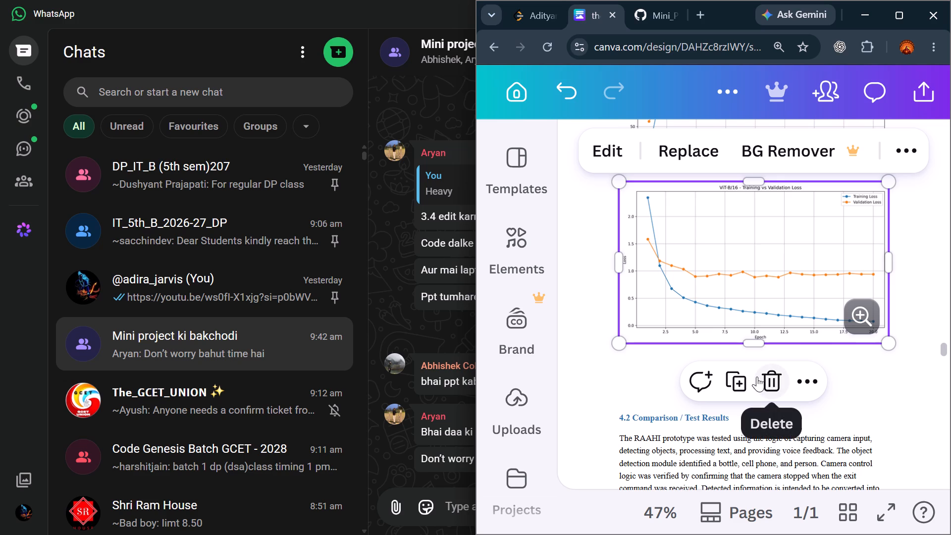
pyautogui.click(757, 376)
pyautogui.scroll(1, 757, 376)
pyautogui.moveTo(814, 52); pyautogui.dragTo(747, 300)
pyautogui.scroll(-1, 747, 300)
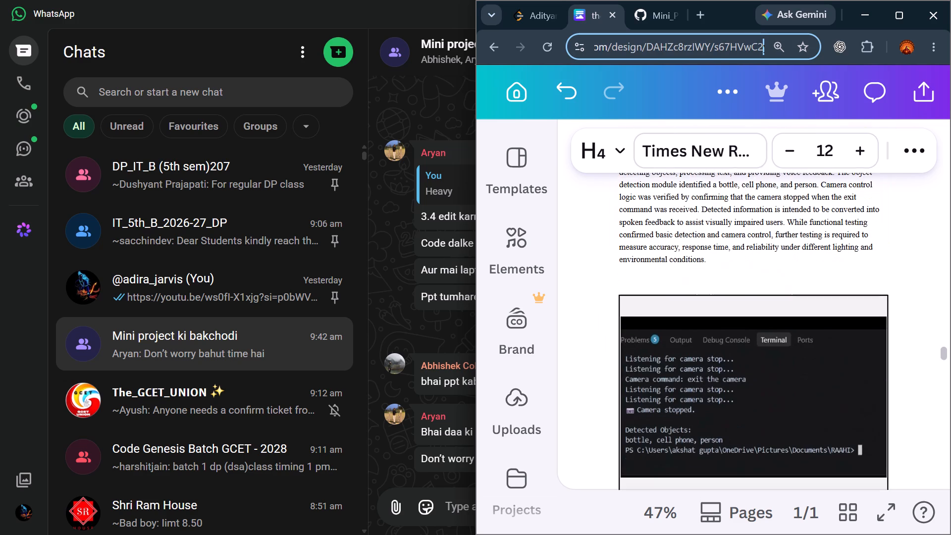
pyautogui.scroll(-1, 747, 300)
pyautogui.scroll(4, 714, 369)
pyautogui.click(763, 294)
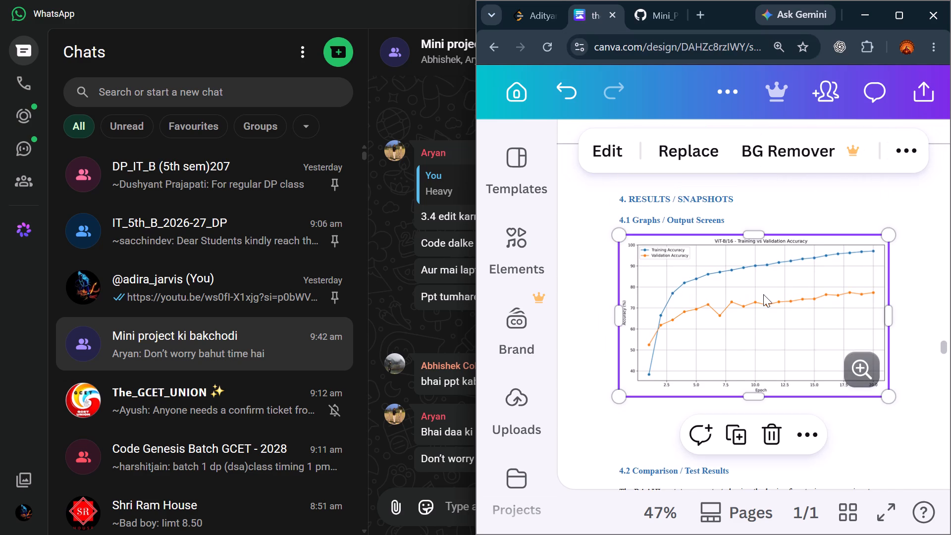
pyautogui.click(775, 444)
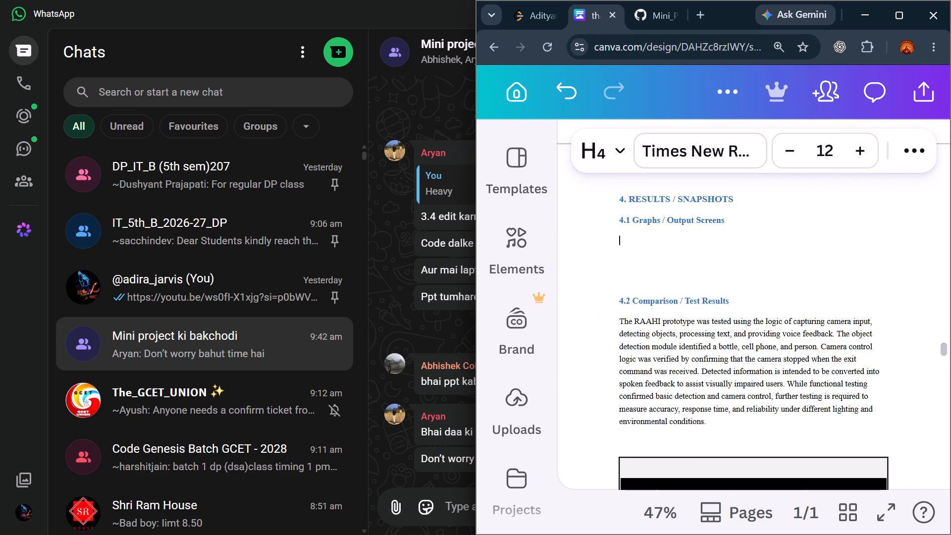
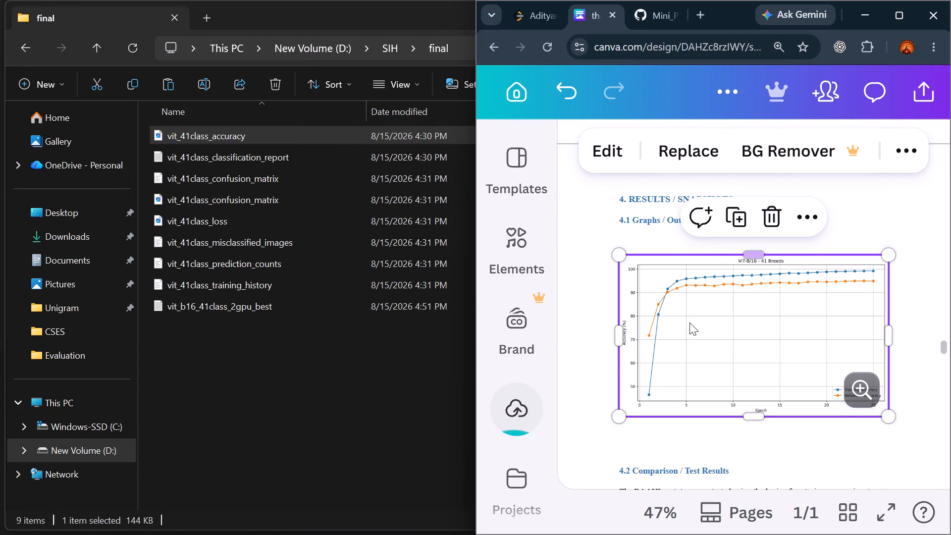
# Move the ViT-B/16 accuracy graph up so it sits directly beneath the 4.1 Graphs / Output Screens heading.
pyautogui.moveTo(716, 313); pyautogui.dragTo(706, 228)
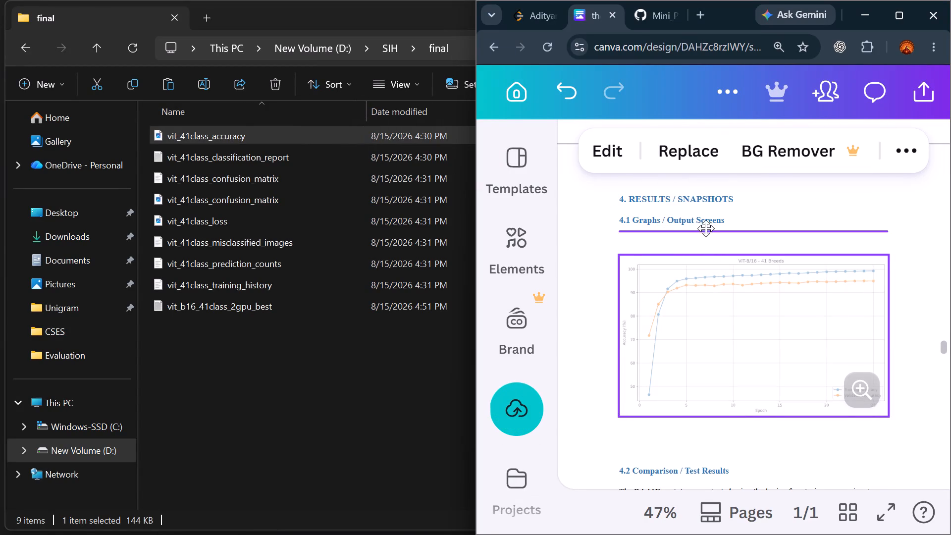
pyautogui.moveTo(706, 228); pyautogui.dragTo(707, 245)
pyautogui.moveTo(713, 290); pyautogui.dragTo(712, 264)
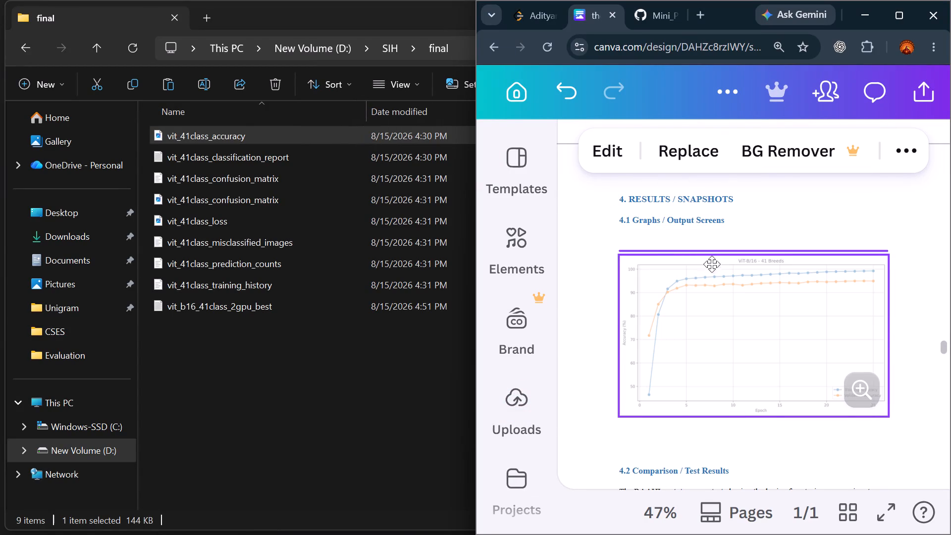
pyautogui.moveTo(712, 264); pyautogui.dragTo(710, 230)
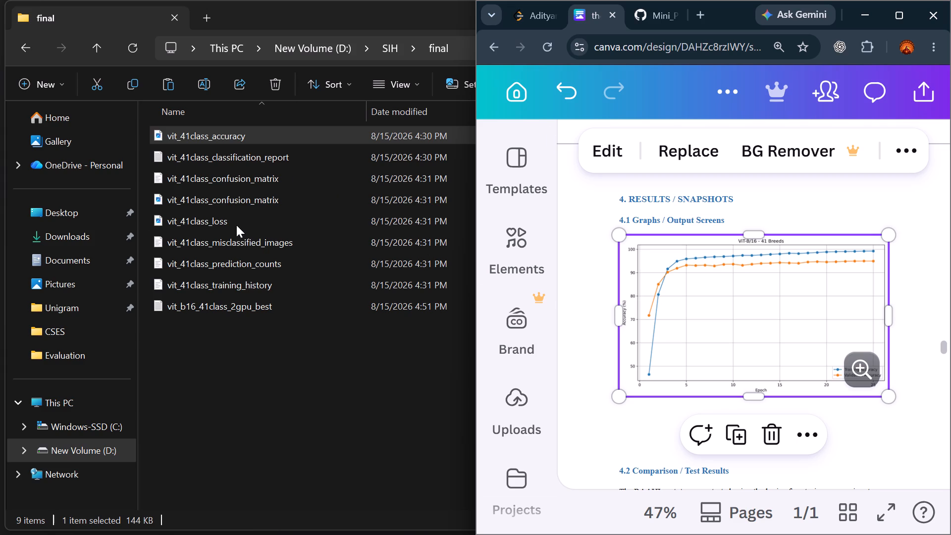
# Bring the vit_41class_loss PNG from the final folder into the Canva report.
pyautogui.moveTo(236, 225); pyautogui.dragTo(481, 208)
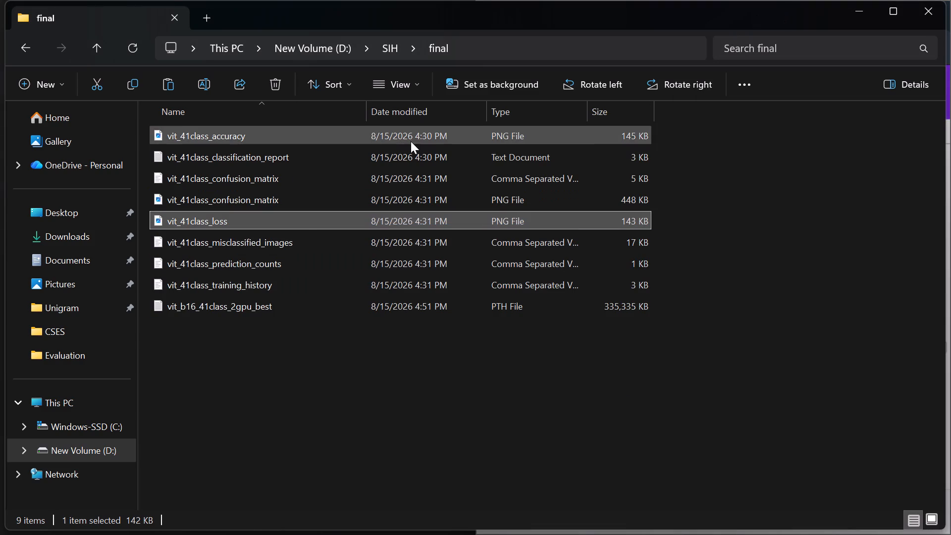
# Copy the vit_41class_loss PNG from the final folder and paste it below the accuracy graph in section 4.1 of the Canva report.
pyautogui.hotkey('ctrl', 'c')
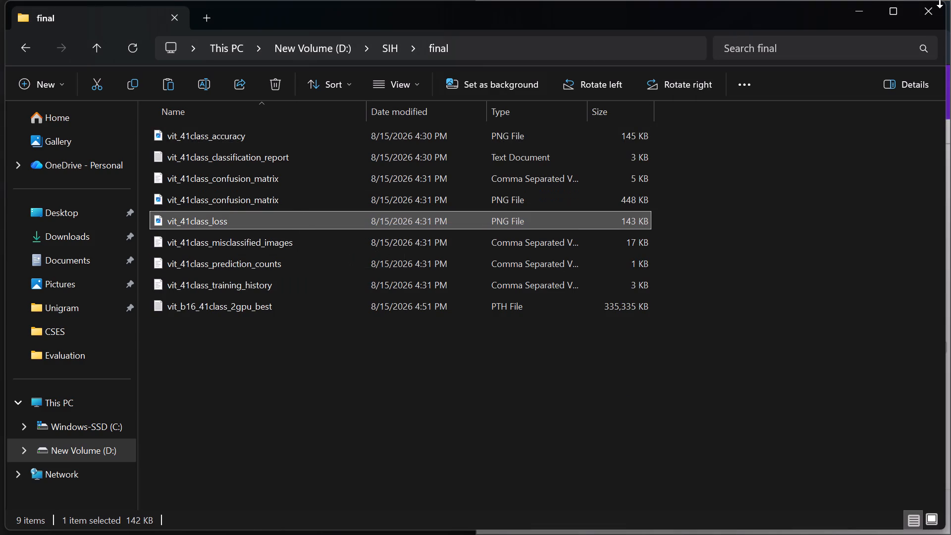
pyautogui.moveTo(799, 7); pyautogui.dragTo(555, 14)
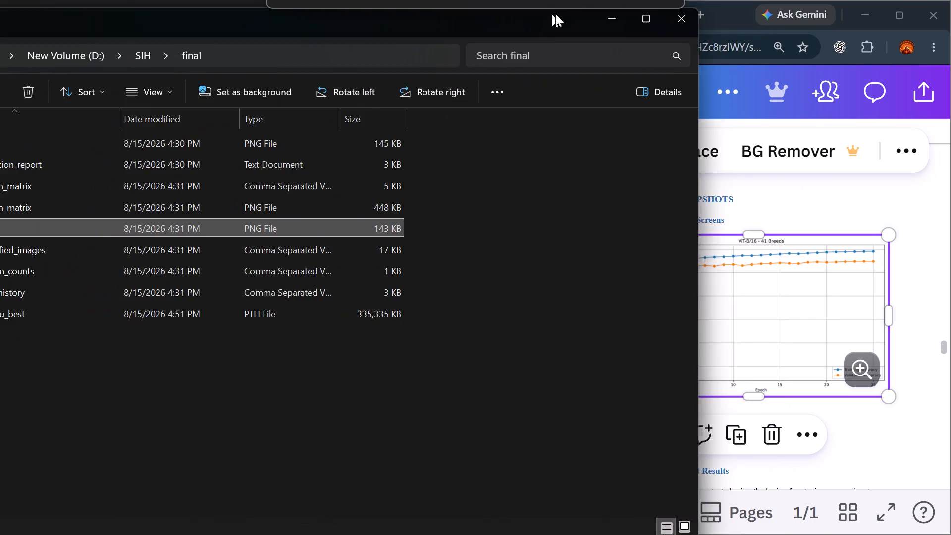
pyautogui.moveTo(555, 14); pyautogui.dragTo(606, 12)
pyautogui.moveTo(756, 206); pyautogui.dragTo(473, 198)
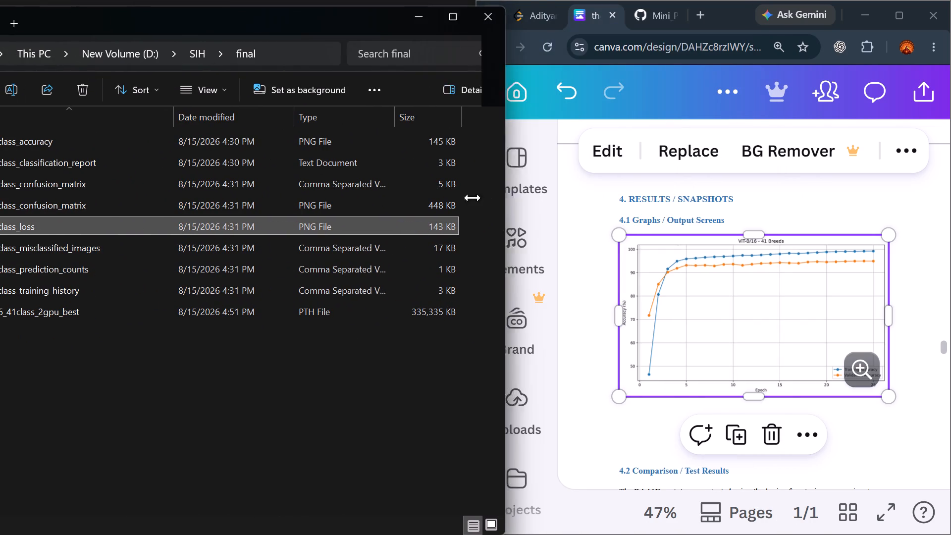
pyautogui.moveTo(473, 198); pyautogui.dragTo(485, 199)
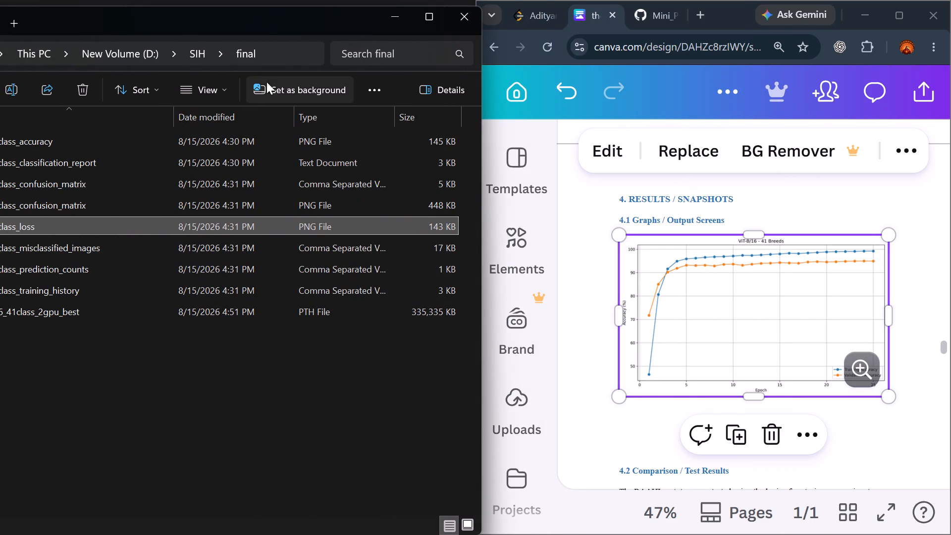
pyautogui.moveTo(262, 11); pyautogui.dragTo(279, 13)
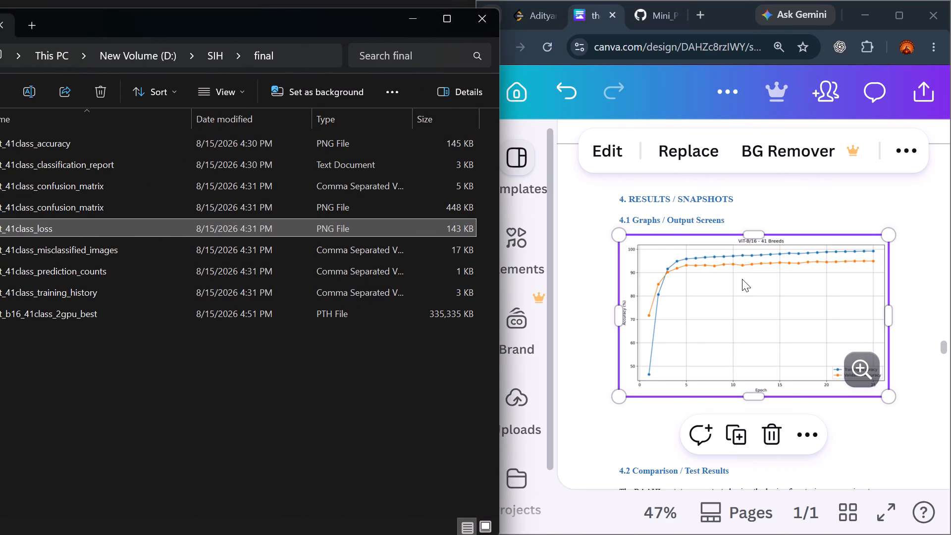
pyautogui.click(658, 425)
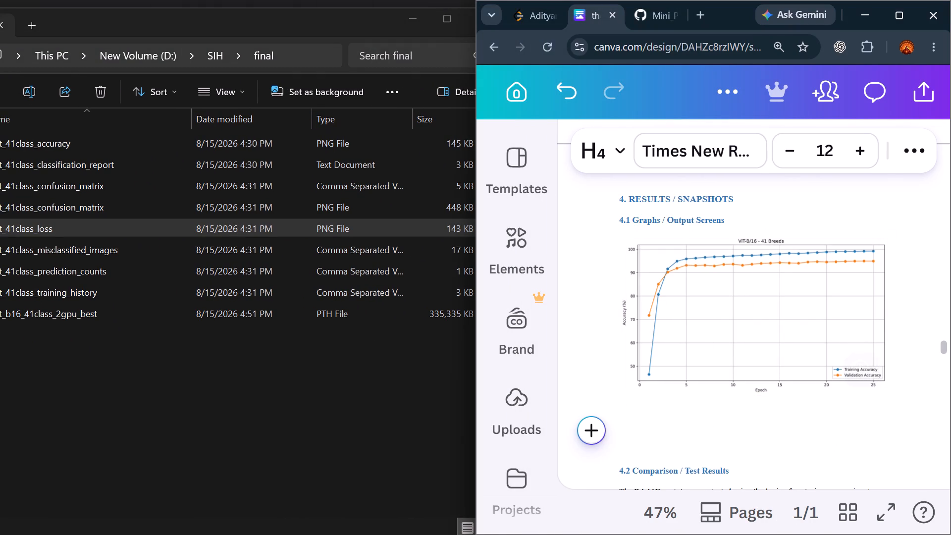
pyautogui.click(920, 385)
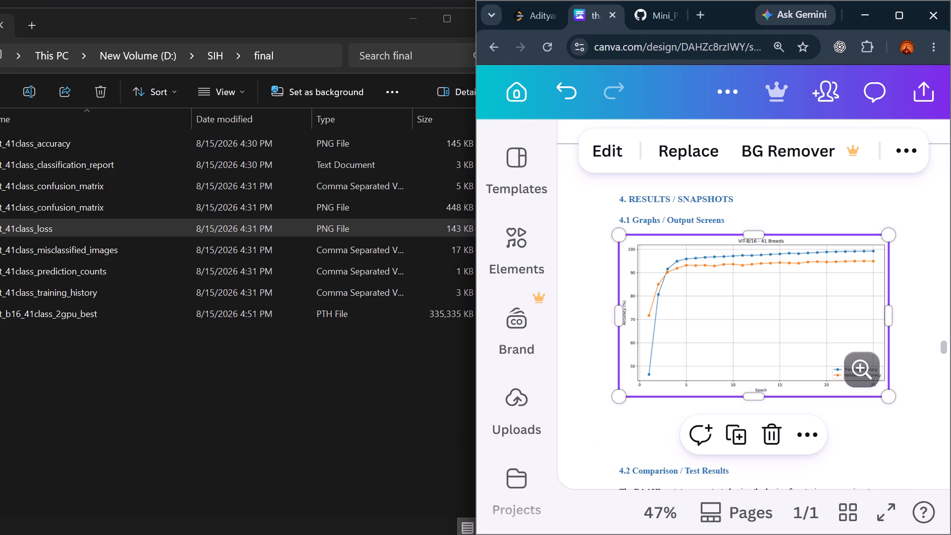
pyautogui.press('Return')
pyautogui.hotkey('ctrl', 'v')
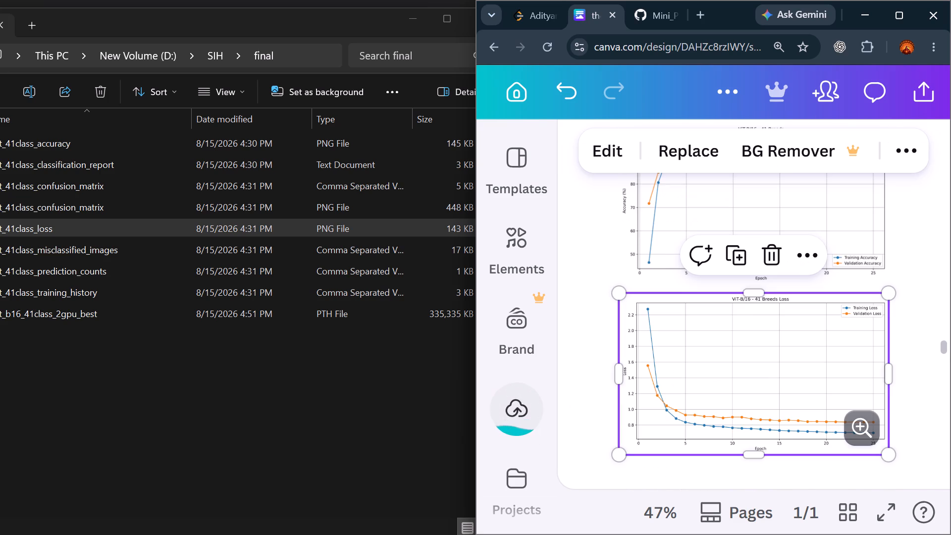
pyautogui.click(579, 272)
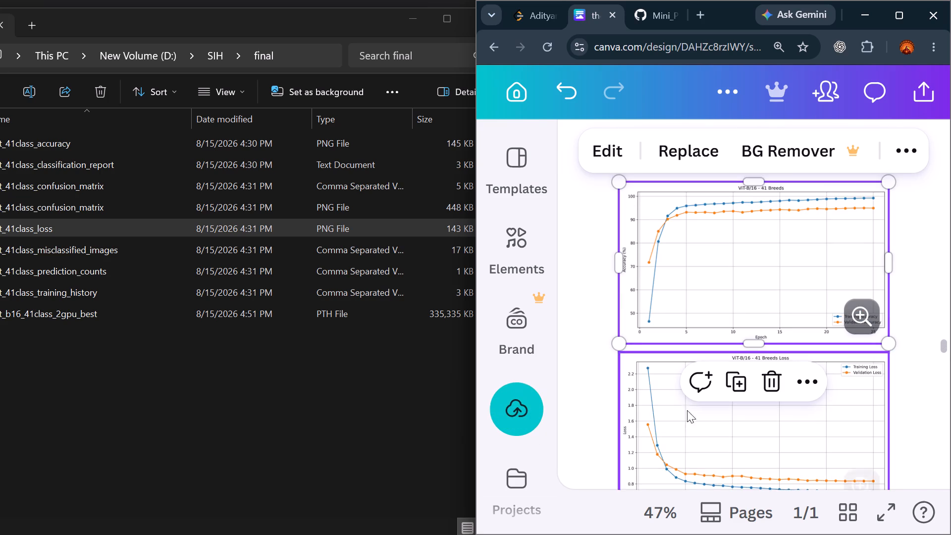
# Insert the vit_41class_confusion_matrix PNG from the final folder below the loss graph in section 4.1.
pyautogui.scroll(-1, 764, 305)
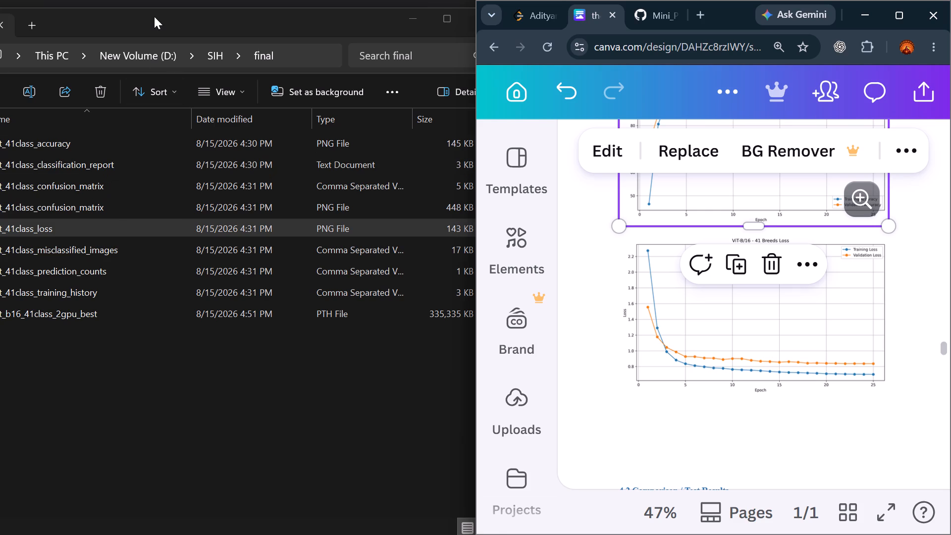
pyautogui.moveTo(154, 16); pyautogui.dragTo(196, 18)
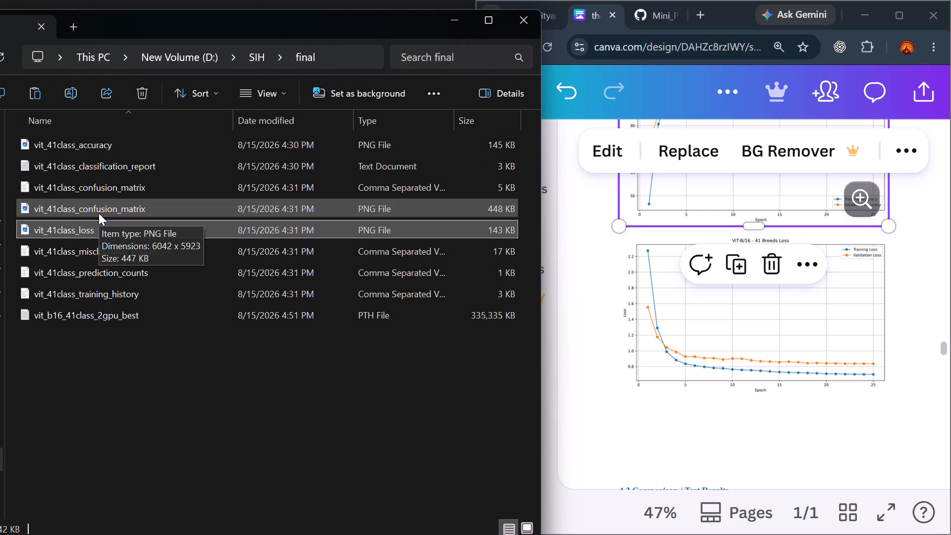
pyautogui.moveTo(99, 213); pyautogui.dragTo(681, 418)
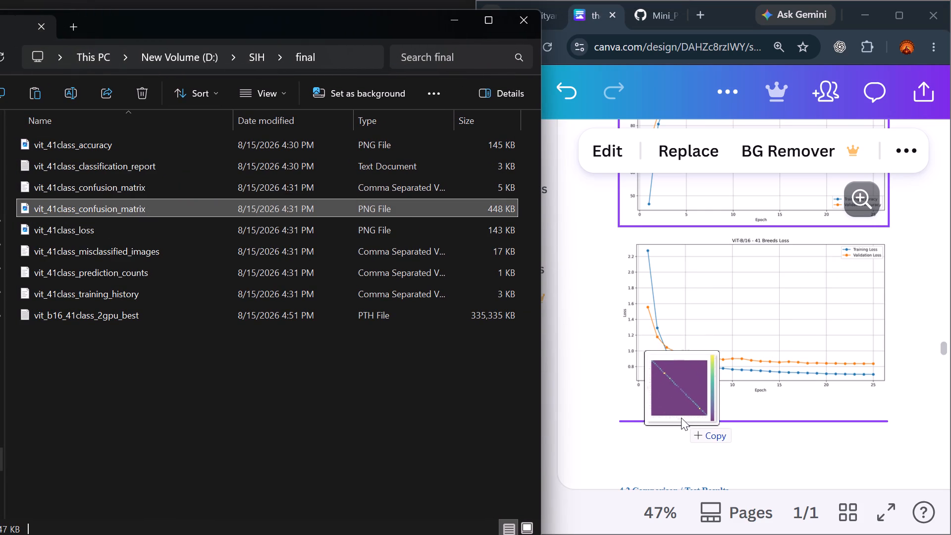
pyautogui.moveTo(681, 418); pyautogui.dragTo(682, 403)
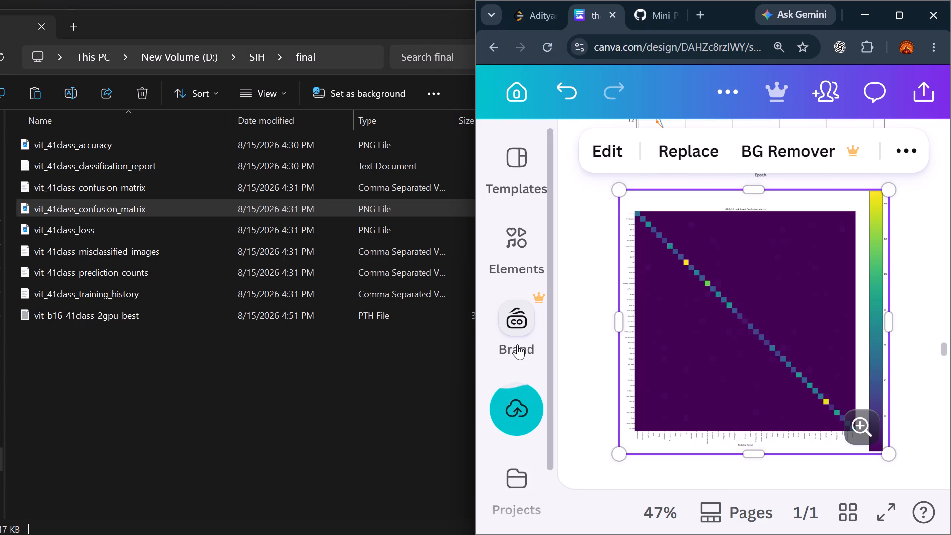
# Review the report from the prediction code screenshot through sections 4.1 and 4.2 to the conclusion, checking how the graphs are laid out.
pyautogui.scroll(2, 588, 250)
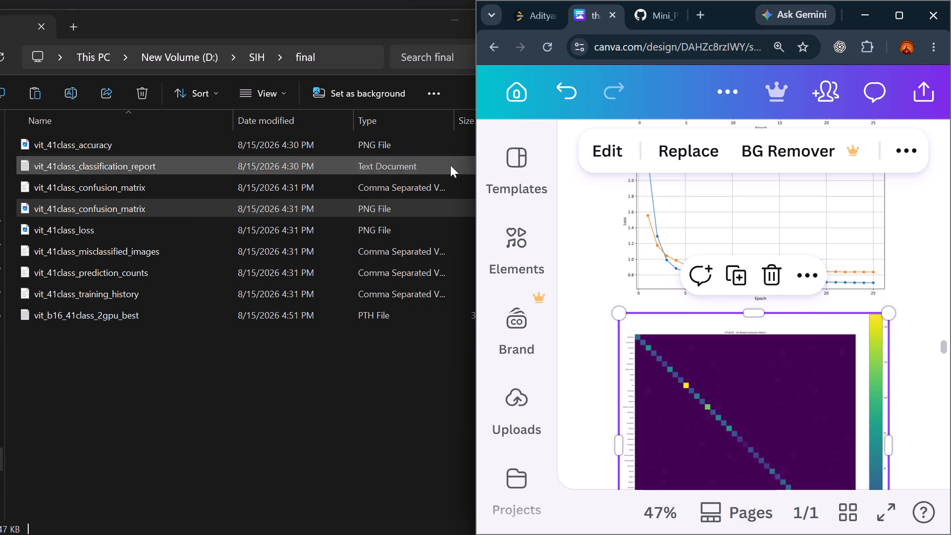
pyautogui.scroll(2, 538, 178)
pyautogui.scroll(2, 660, 254)
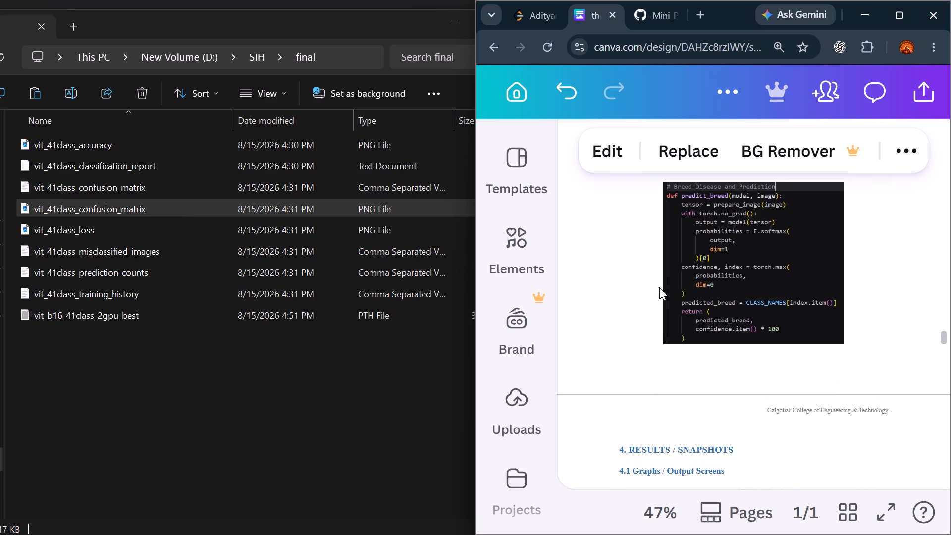
pyautogui.scroll(-2, 648, 352)
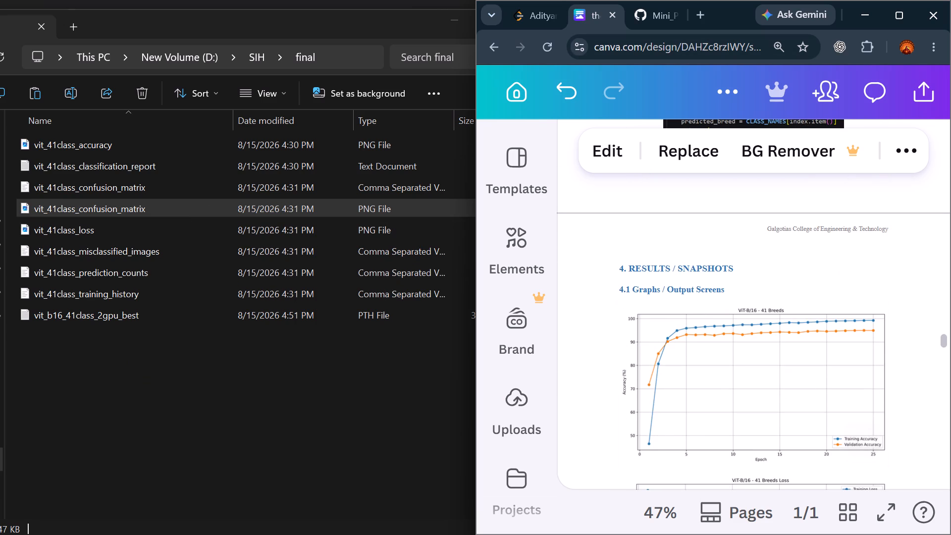
pyautogui.scroll(-2, 748, 371)
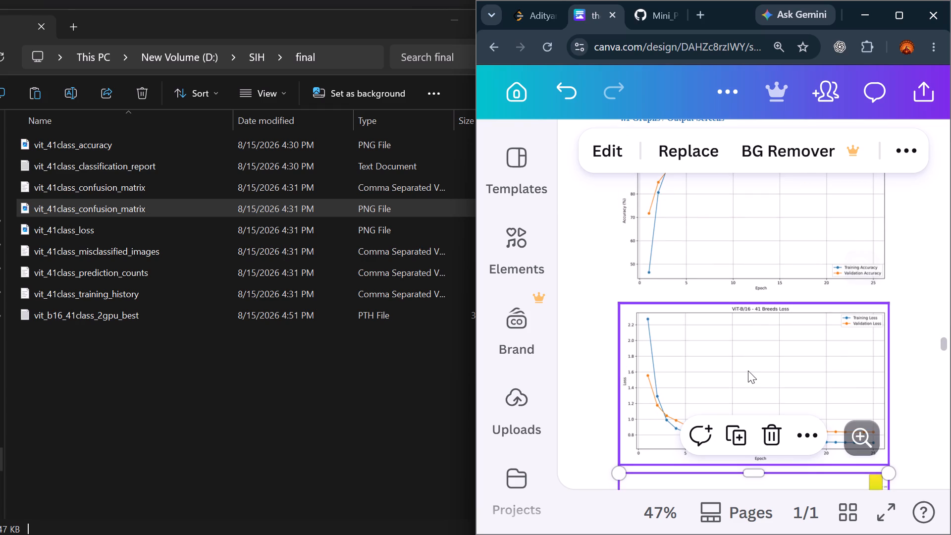
pyautogui.scroll(-1, 748, 327)
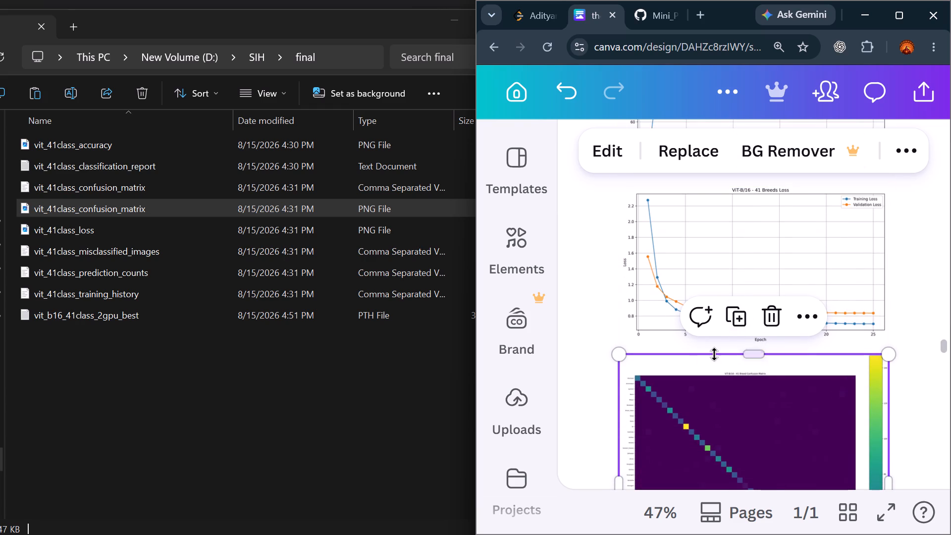
pyautogui.scroll(-5, 714, 354)
pyautogui.scroll(4, 714, 354)
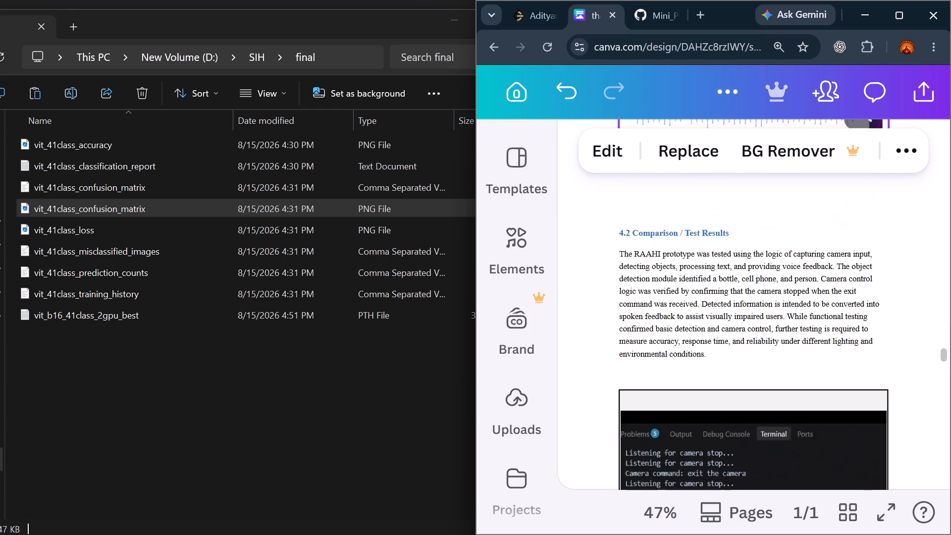
pyautogui.scroll(-1, 714, 354)
pyautogui.scroll(2, 714, 354)
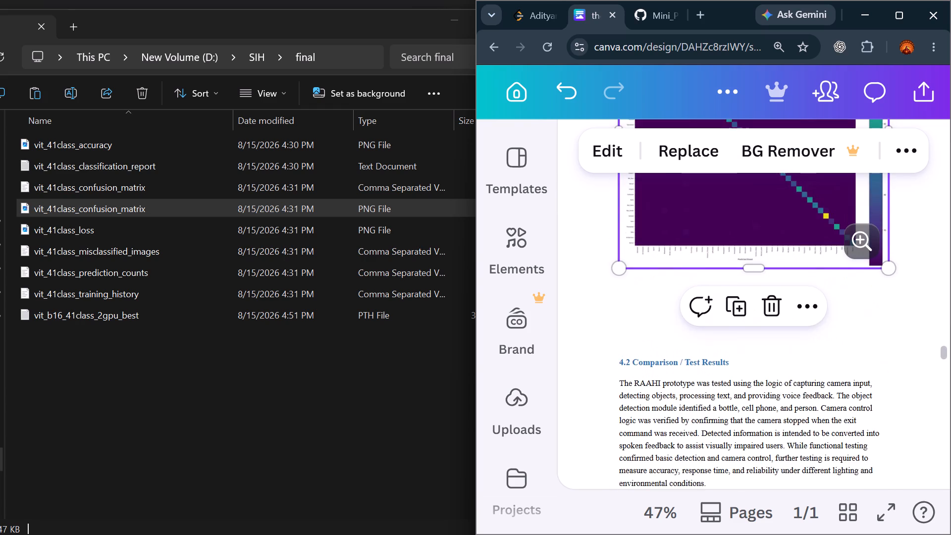
pyautogui.scroll(4, 714, 354)
pyautogui.scroll(-5, 714, 354)
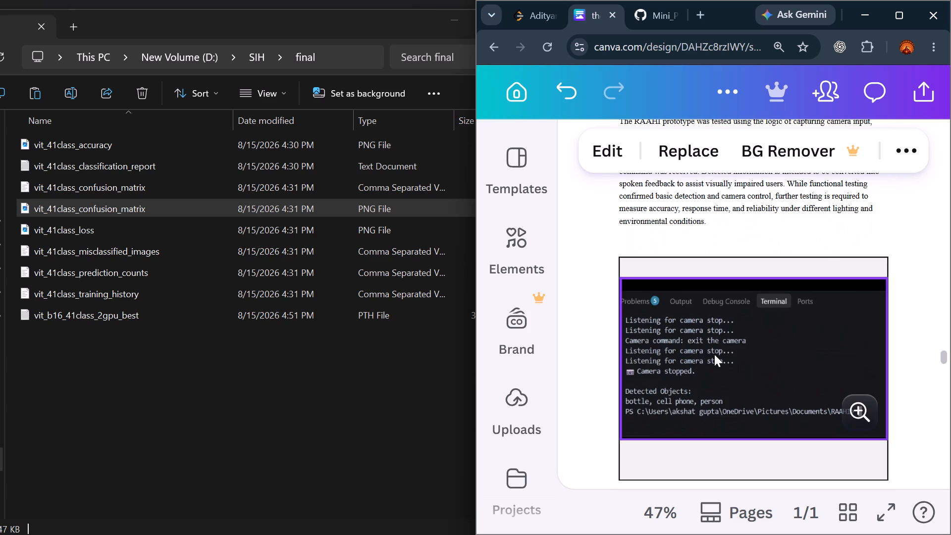
pyautogui.scroll(-1, 714, 354)
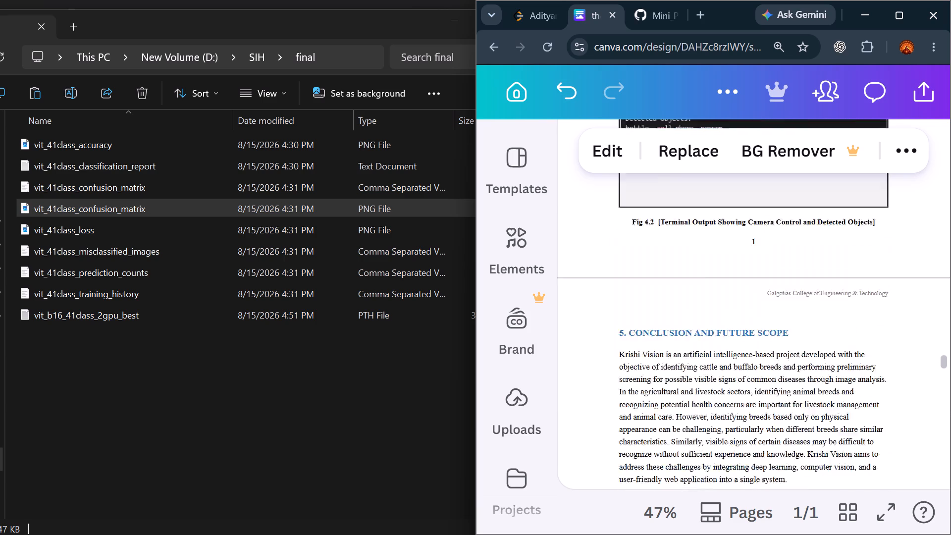
pyautogui.scroll(-1, 714, 354)
pyautogui.scroll(11, 714, 354)
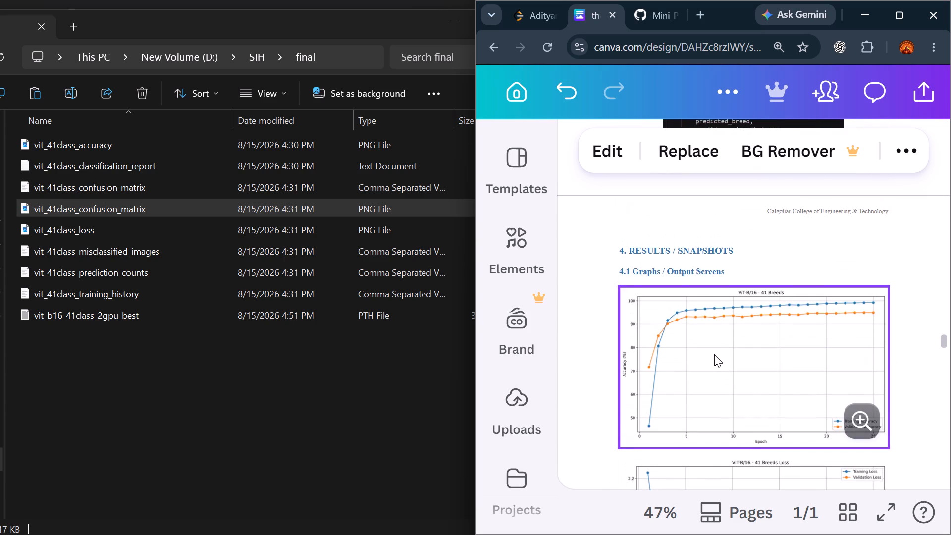
pyautogui.scroll(-7, 714, 354)
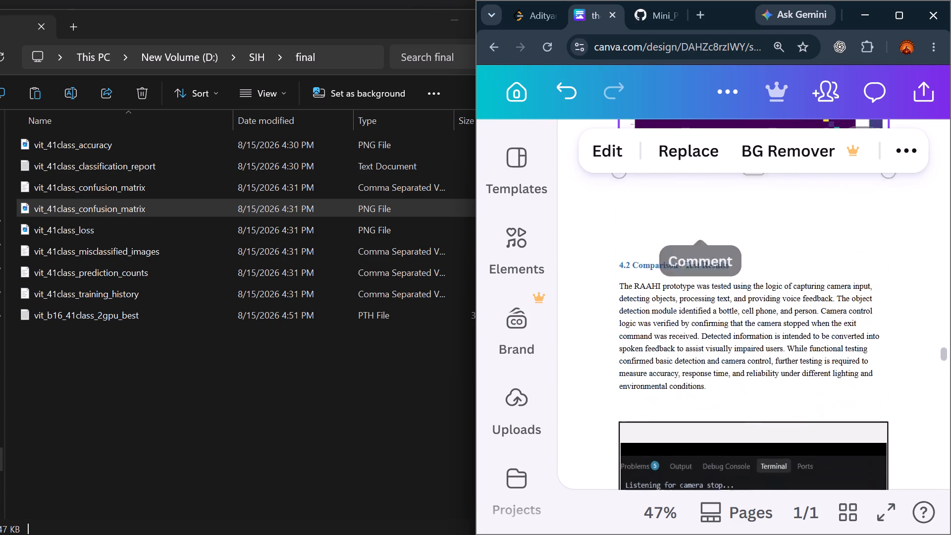
pyautogui.scroll(-1, 714, 354)
pyautogui.scroll(4, 714, 354)
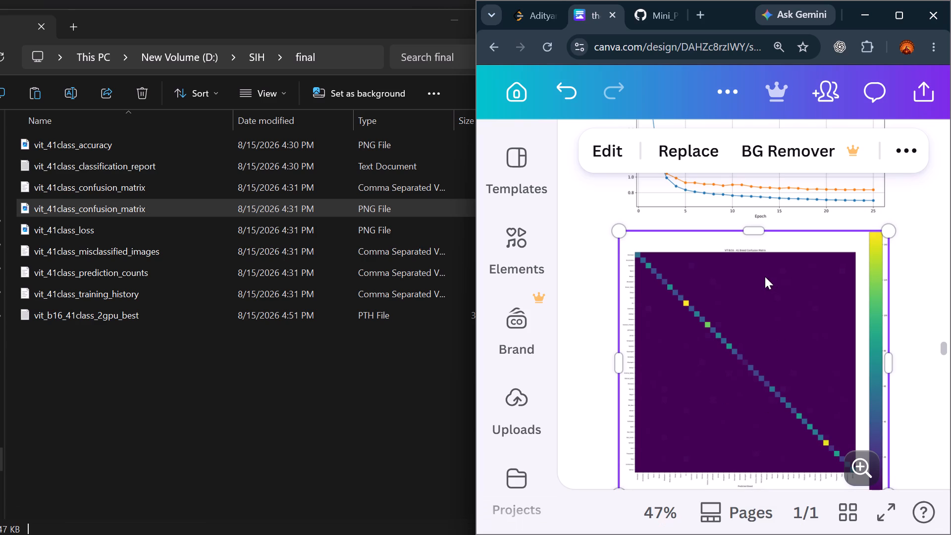
# Move the confusion matrix image from section 4.1 to section 4.2, between the test results paragraph and the framed terminal screenshot.
pyautogui.click(780, 272)
pyautogui.scroll(-1, 780, 272)
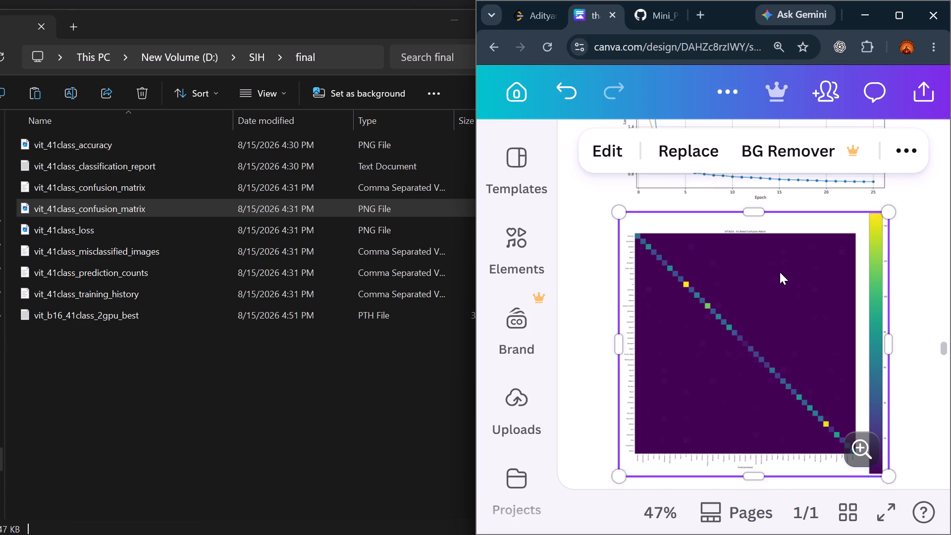
pyautogui.scroll(-1, 780, 272)
pyautogui.moveTo(746, 214); pyautogui.dragTo(732, 444)
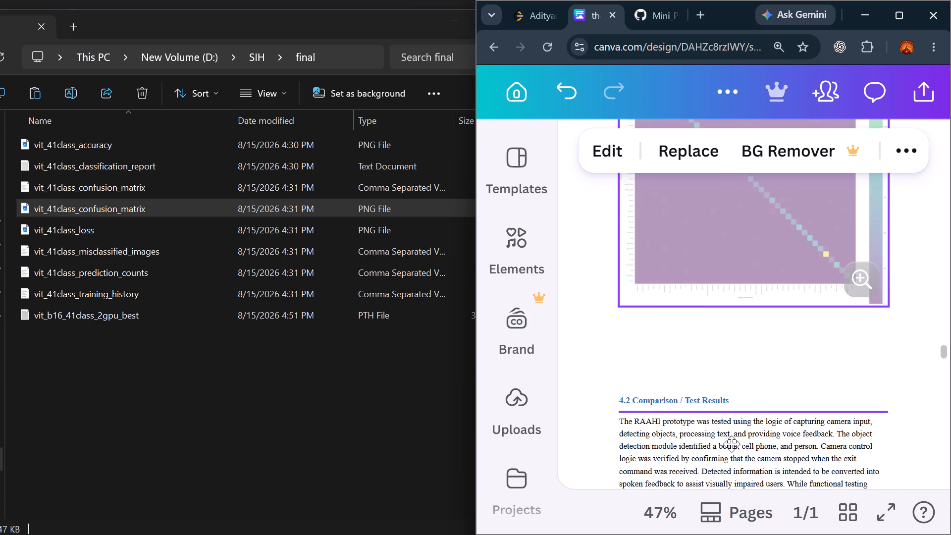
pyautogui.moveTo(732, 444); pyautogui.dragTo(752, 286)
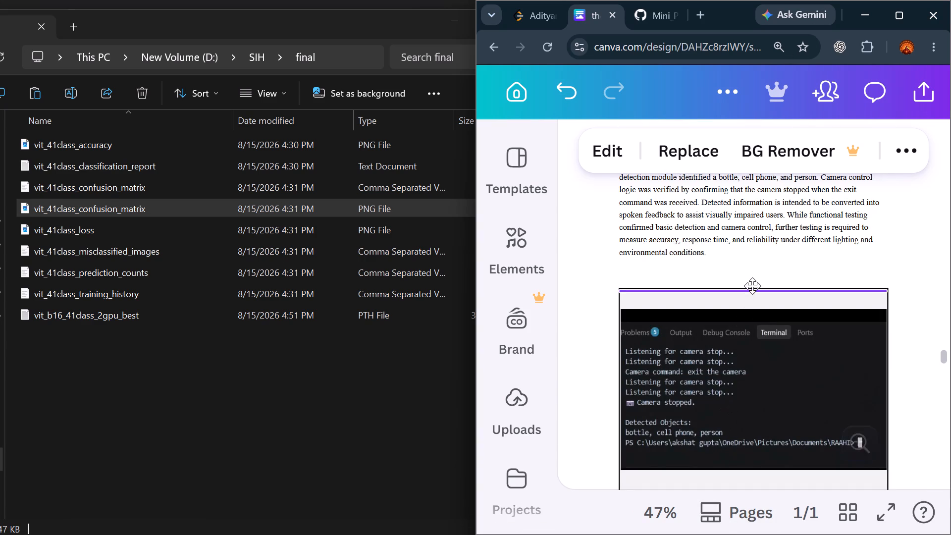
pyautogui.moveTo(752, 286); pyautogui.dragTo(753, 284)
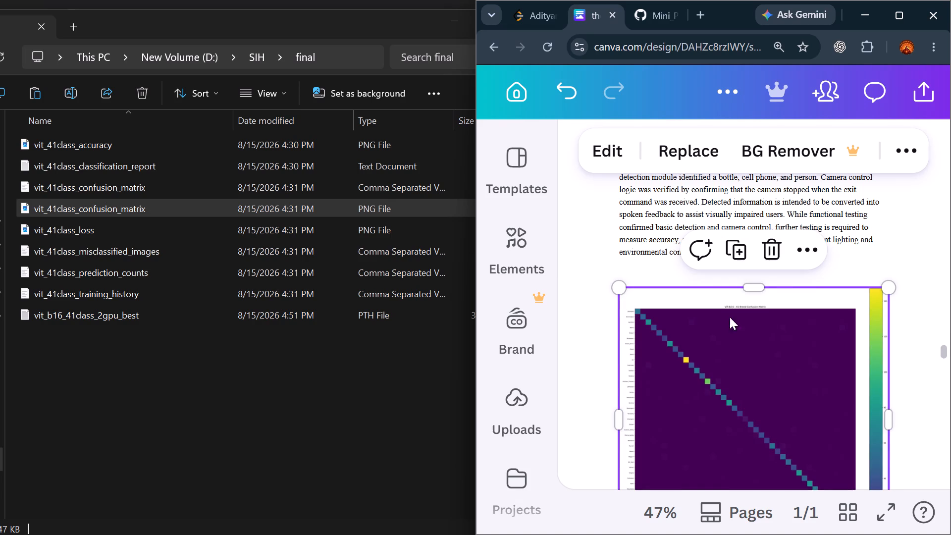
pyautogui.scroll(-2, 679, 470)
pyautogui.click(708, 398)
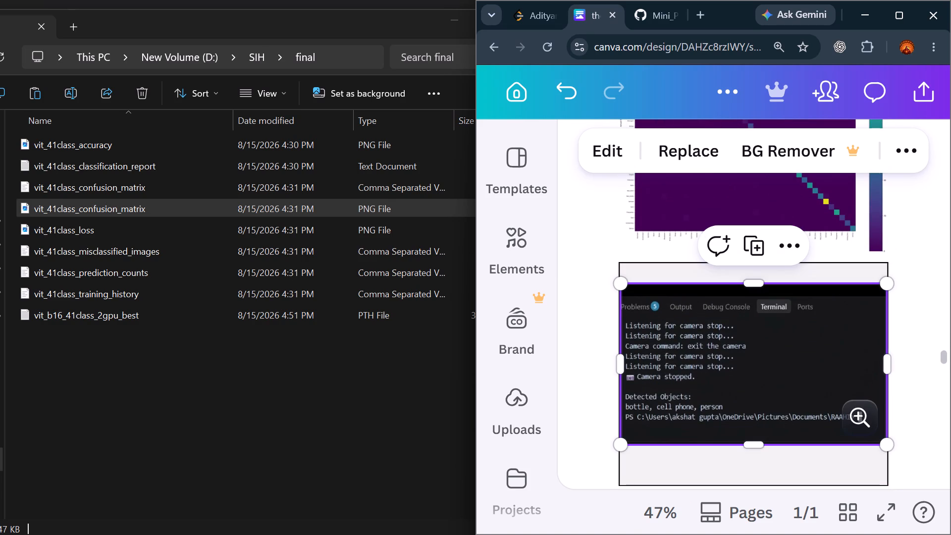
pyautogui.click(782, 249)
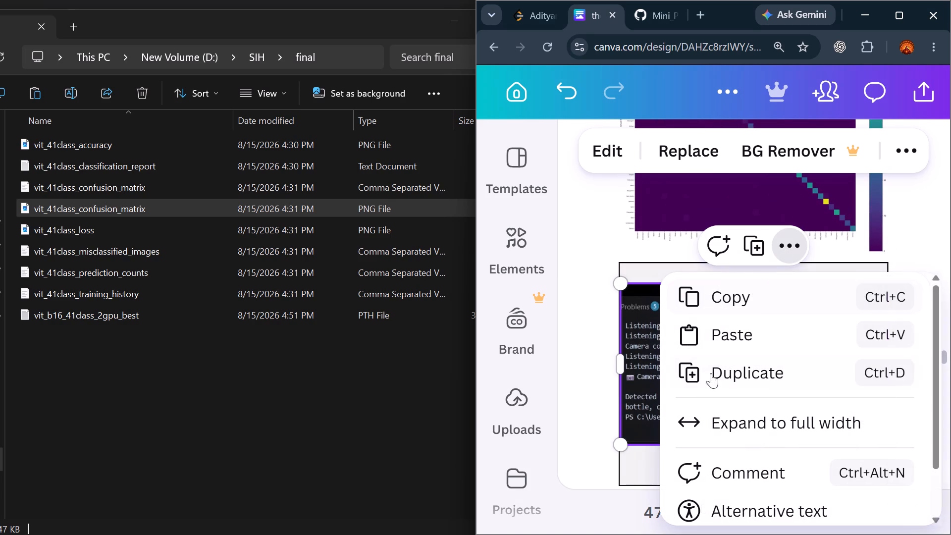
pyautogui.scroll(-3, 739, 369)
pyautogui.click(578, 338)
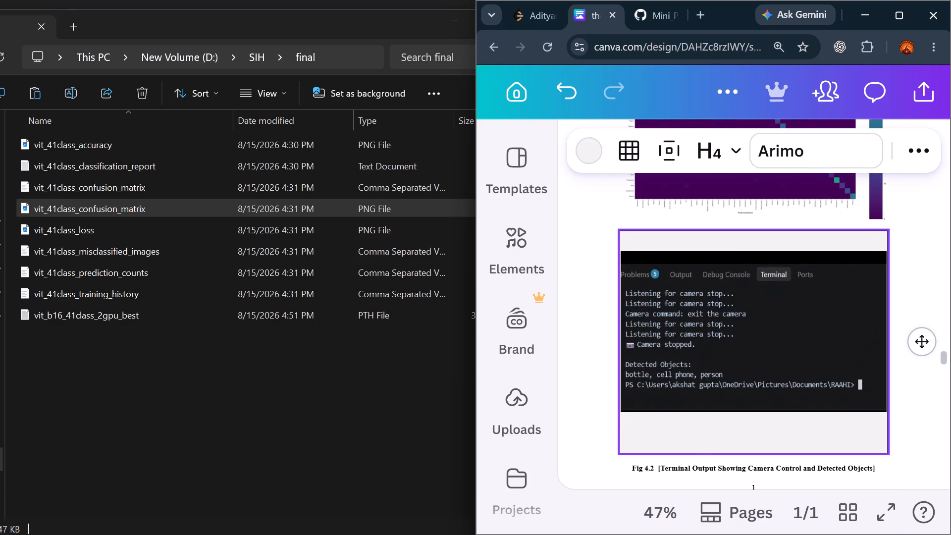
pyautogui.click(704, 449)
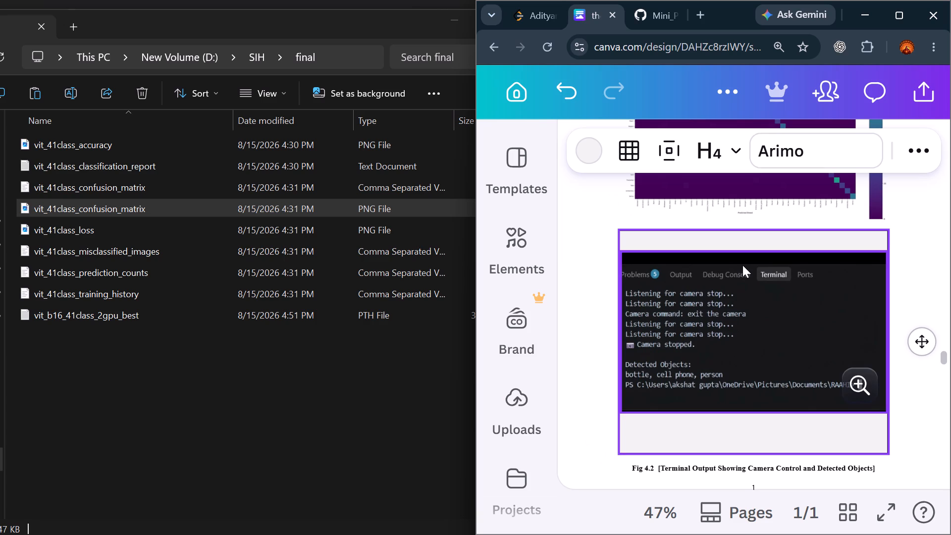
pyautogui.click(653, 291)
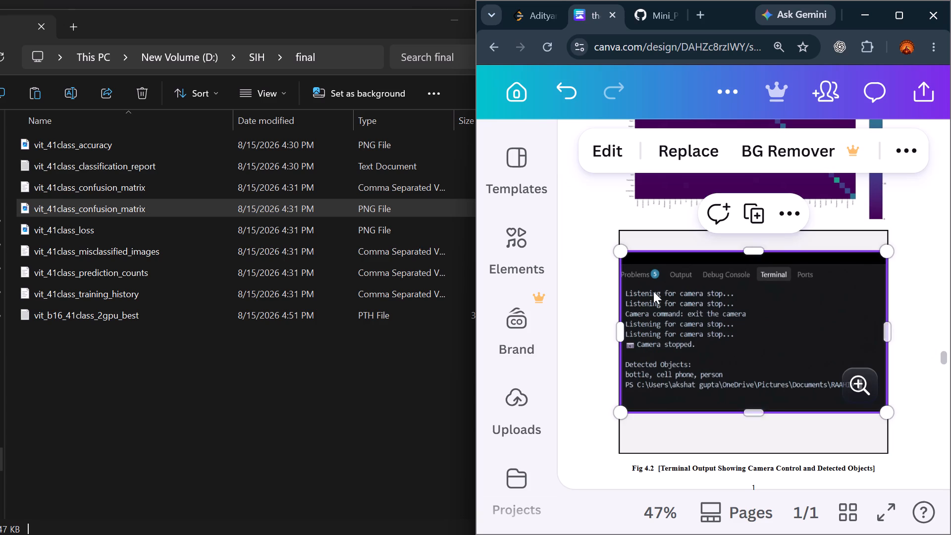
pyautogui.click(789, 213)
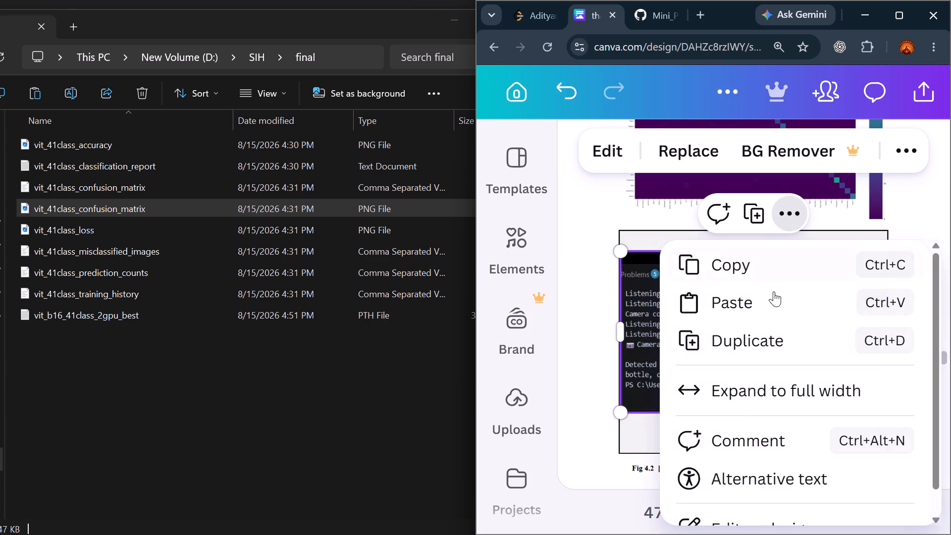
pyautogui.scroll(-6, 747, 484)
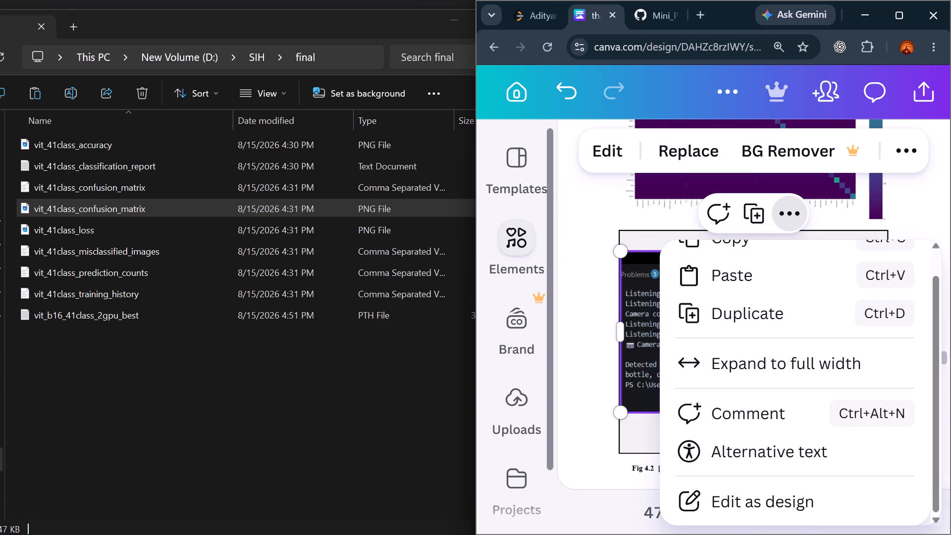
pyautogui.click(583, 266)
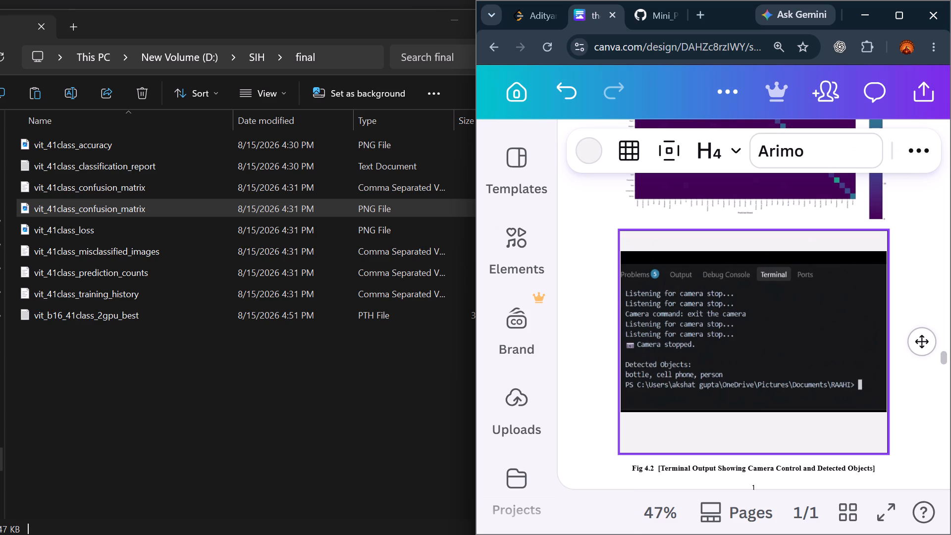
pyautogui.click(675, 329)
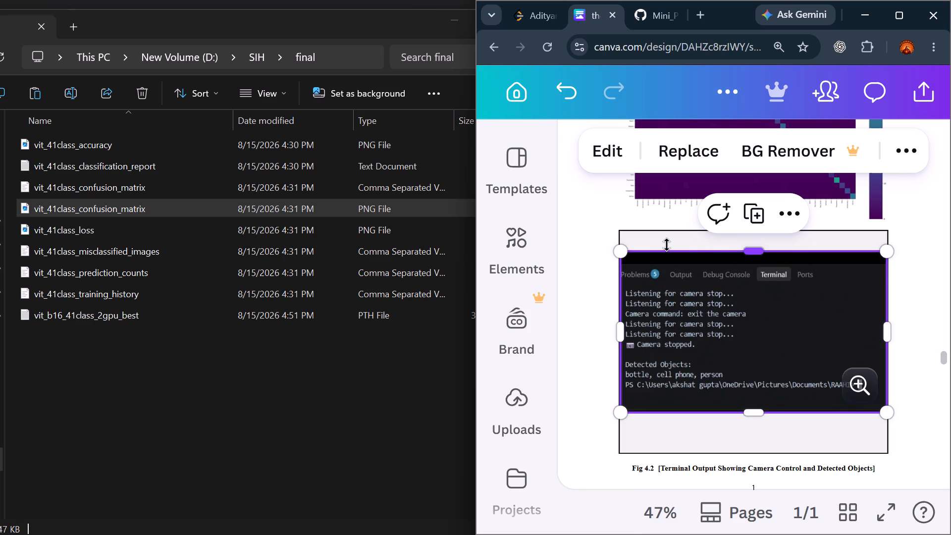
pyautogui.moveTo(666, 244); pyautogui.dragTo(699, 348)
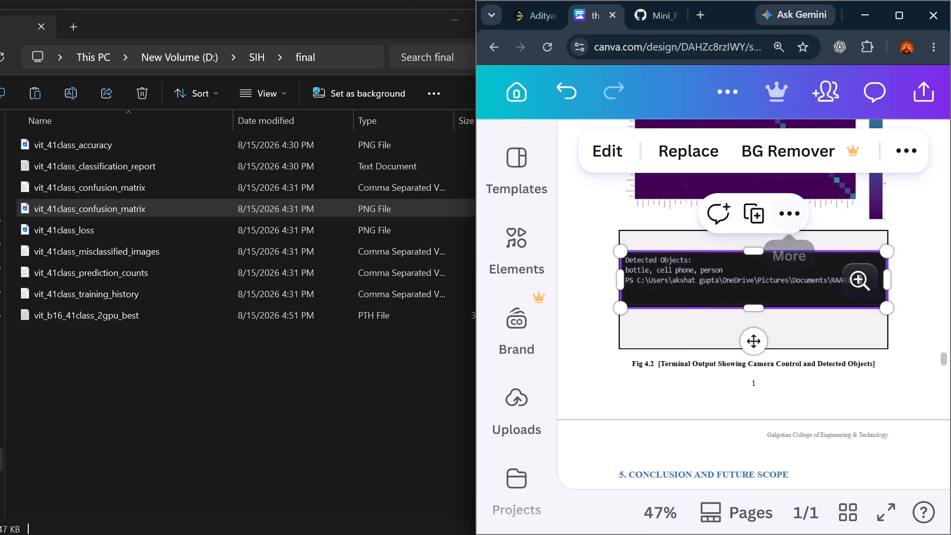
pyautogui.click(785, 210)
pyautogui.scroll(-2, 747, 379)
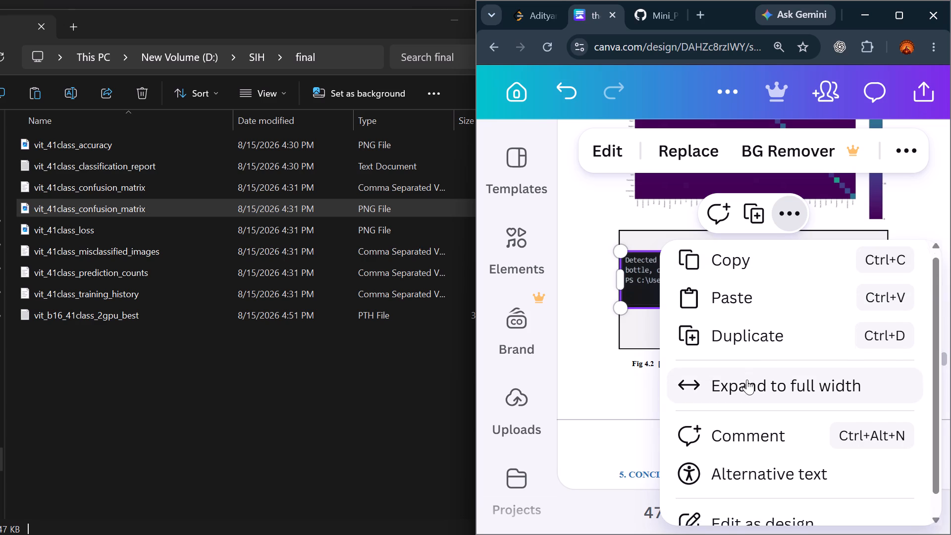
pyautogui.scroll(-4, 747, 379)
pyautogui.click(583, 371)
# Delete the terminal output screenshot and the bordered frame around it below the confusion matrix in section 4.2.
pyautogui.click(695, 312)
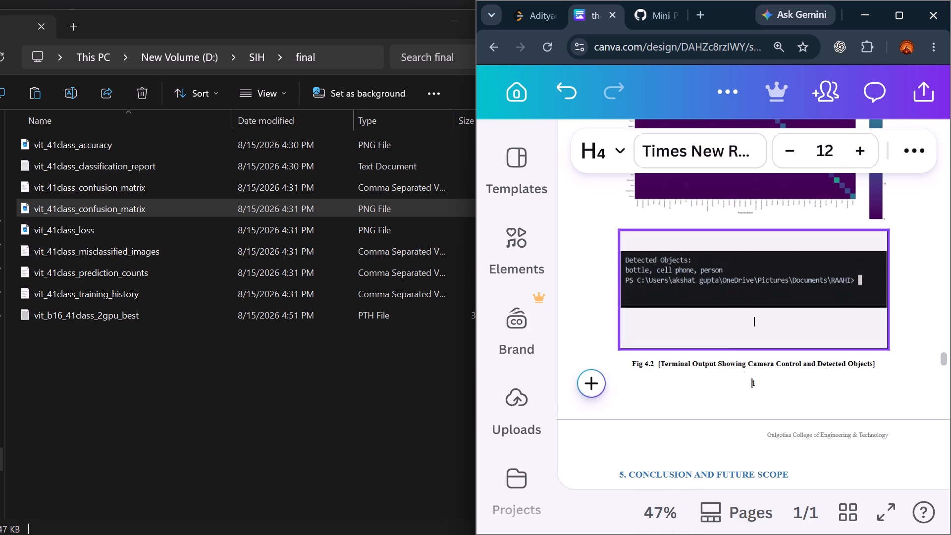
pyautogui.press('BackSpace')
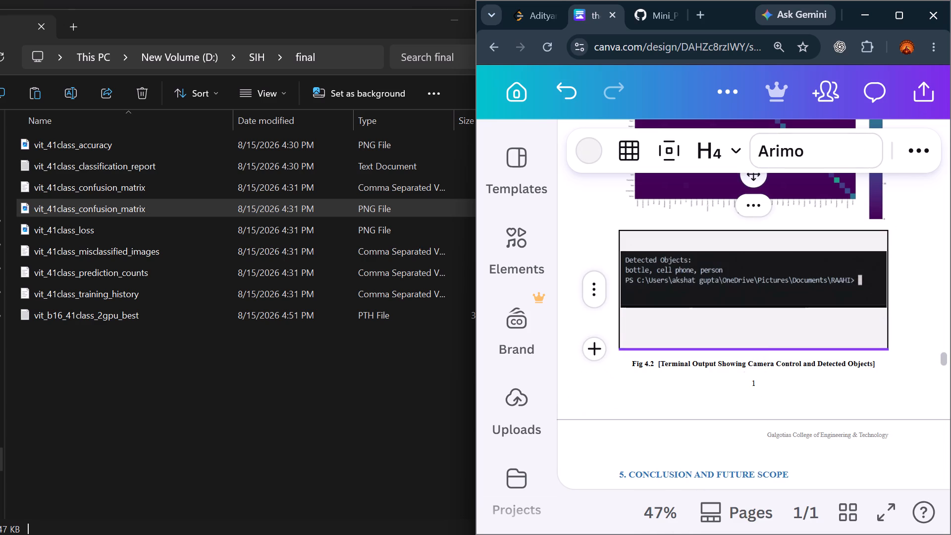
pyautogui.press('BackSpace')
pyautogui.press('BackSpace')
pyautogui.press('BackSpace')
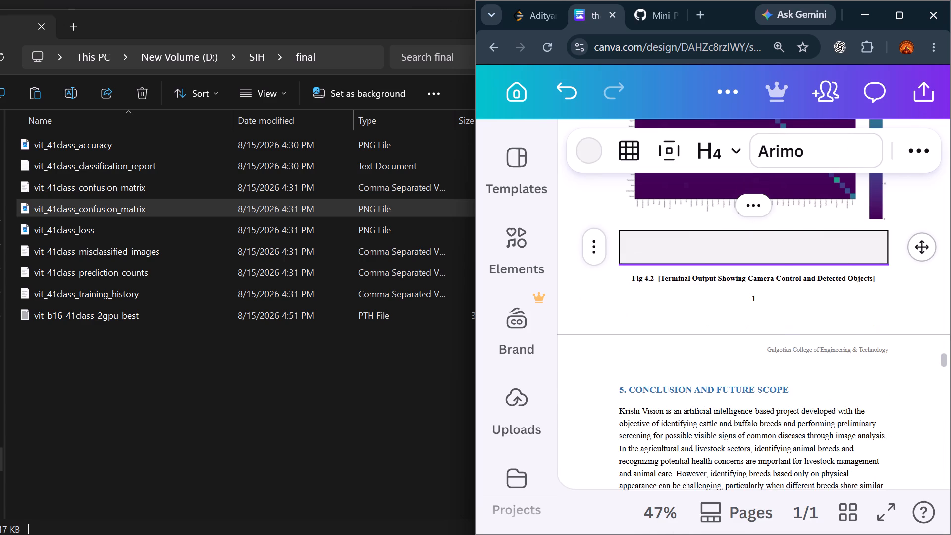
pyautogui.press('BackSpace')
pyautogui.press('BackSpace')
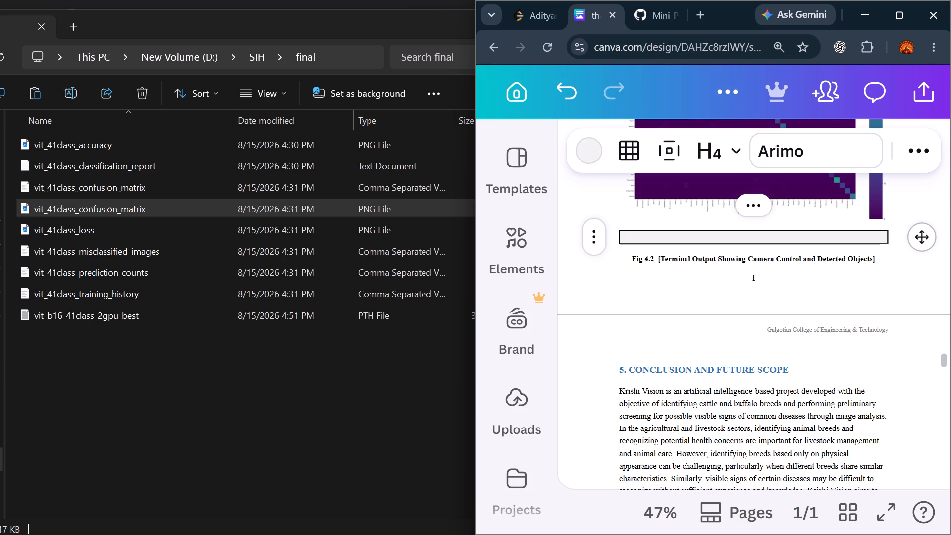
pyautogui.click(879, 242)
pyautogui.click(889, 236)
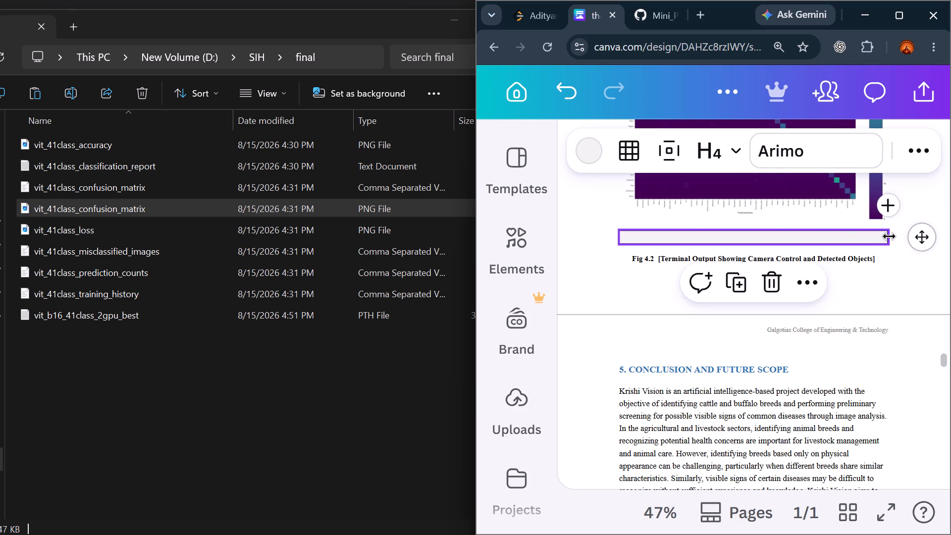
pyautogui.press('BackSpace')
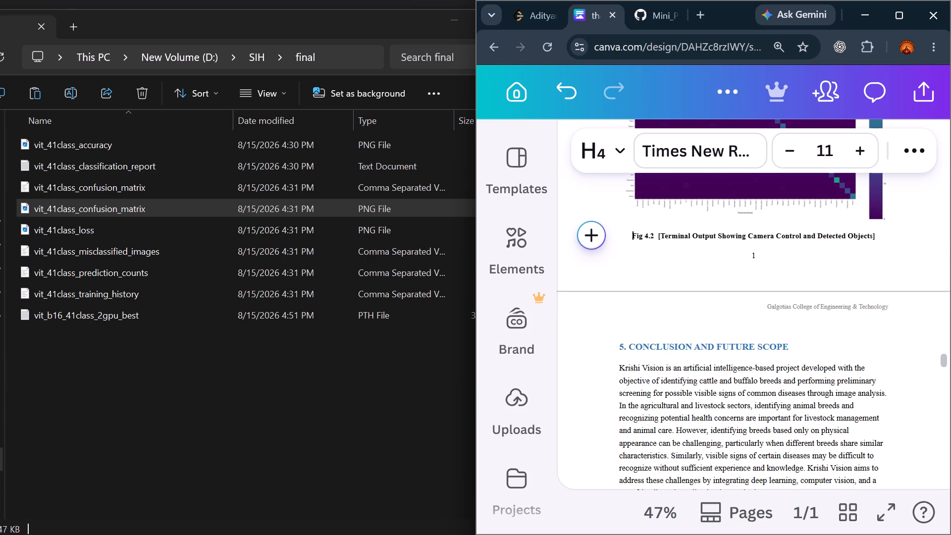
# Delete the caption "Fig 4.2 [Terminal Output Showing Camera Control and Detected Objects]" below the confusion matrix.
pyautogui.moveTo(878, 236); pyautogui.dragTo(622, 235)
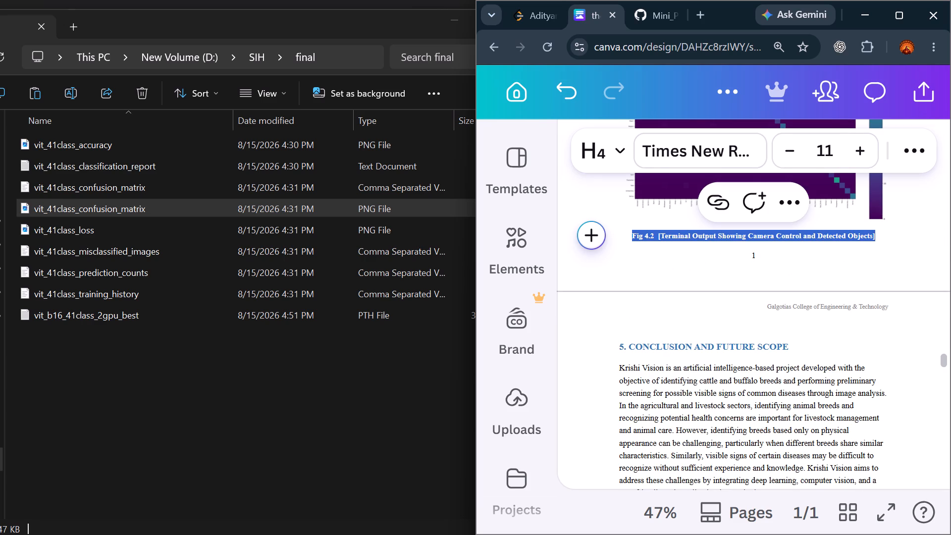
pyautogui.press('BackSpace')
pyautogui.press('BackSpace')
# Review the report layout from the section 3.42 and 3.43 code screenshots through section 4 to the conclusion.
pyautogui.scroll(2, 622, 235)
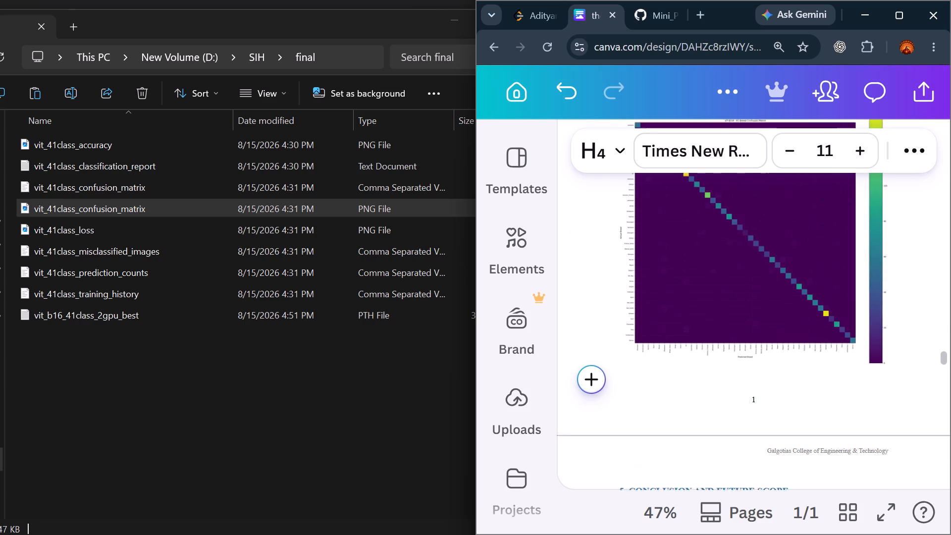
pyautogui.scroll(4, 622, 235)
pyautogui.hscroll(1, 622, 235)
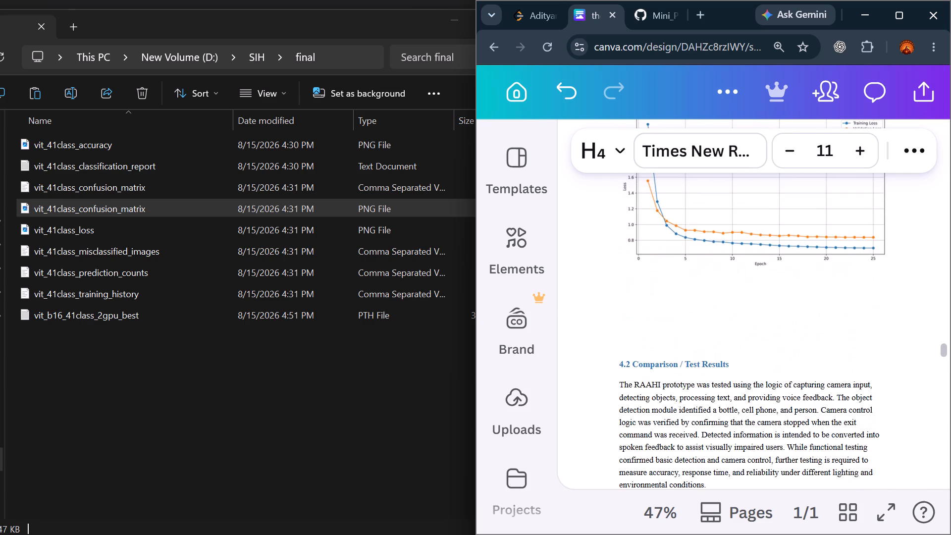
pyautogui.hscroll(1, 622, 235)
pyautogui.scroll(-3, 622, 235)
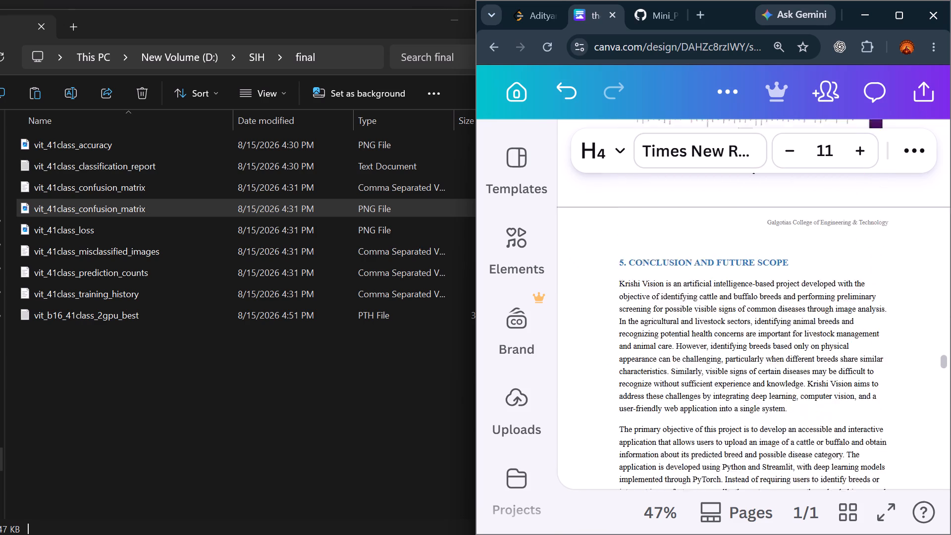
pyautogui.scroll(-2, 622, 235)
pyautogui.scroll(4, 622, 235)
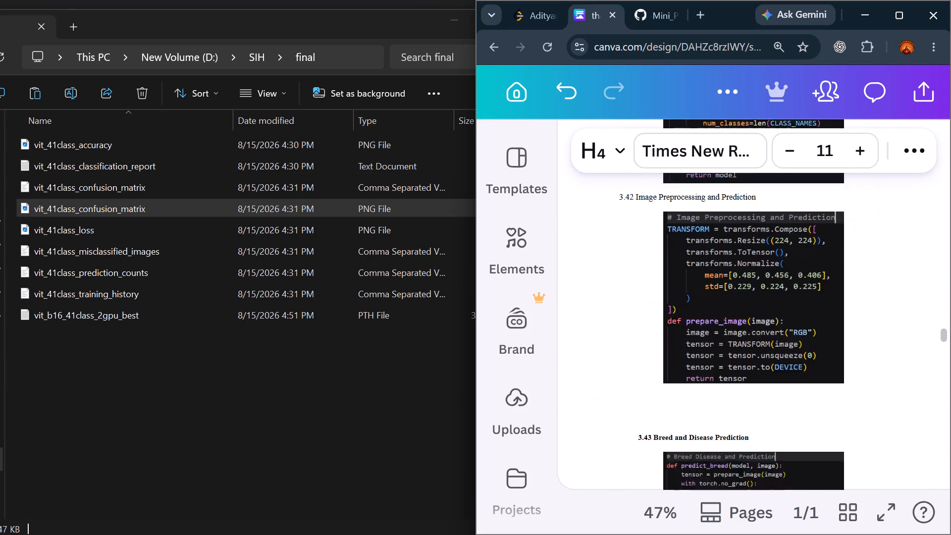
pyautogui.scroll(1, 622, 235)
pyautogui.scroll(-4, 622, 235)
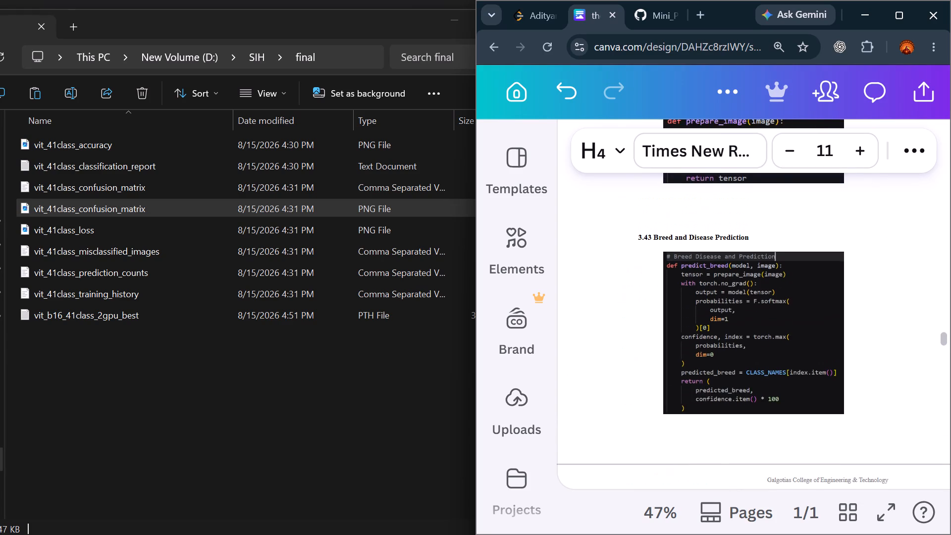
pyautogui.scroll(-5, 622, 235)
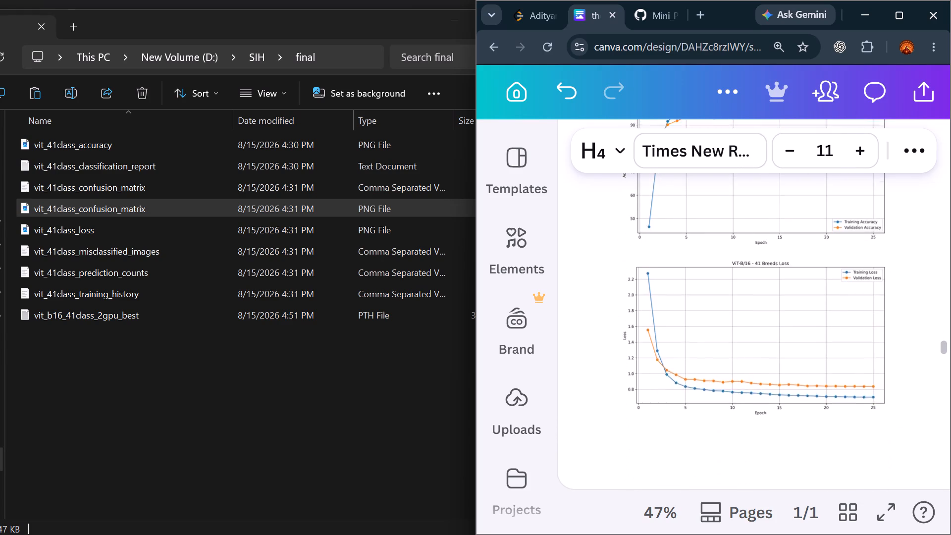
pyautogui.scroll(-2, 622, 235)
# Remove the surplus blank lines between the loss graph and the "4.2 Comparison / Test Results" heading.
pyautogui.scroll(2, 622, 235)
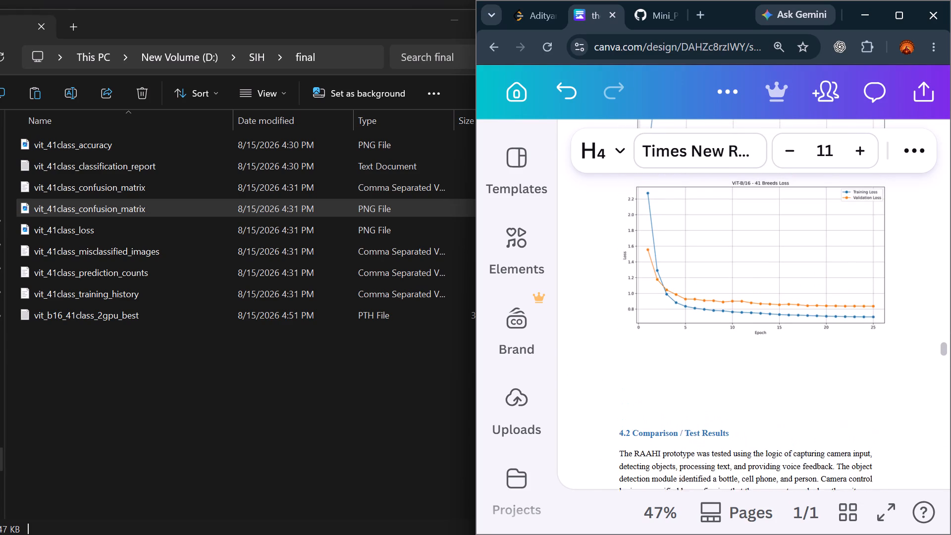
pyautogui.scroll(1, 622, 235)
pyautogui.click(667, 413)
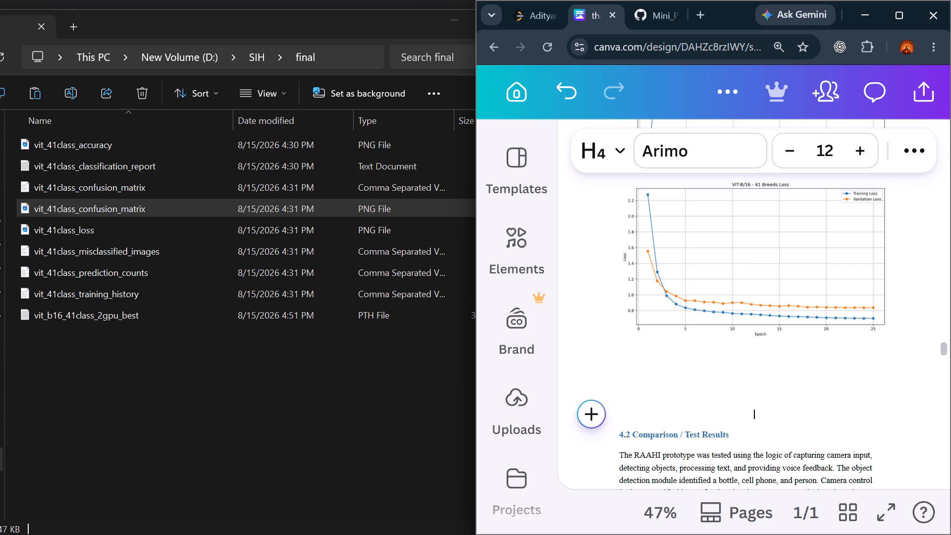
pyautogui.press('BackSpace')
pyautogui.press('BackSpace')
pyautogui.press('BackSpace')
pyautogui.press('BackSpace')
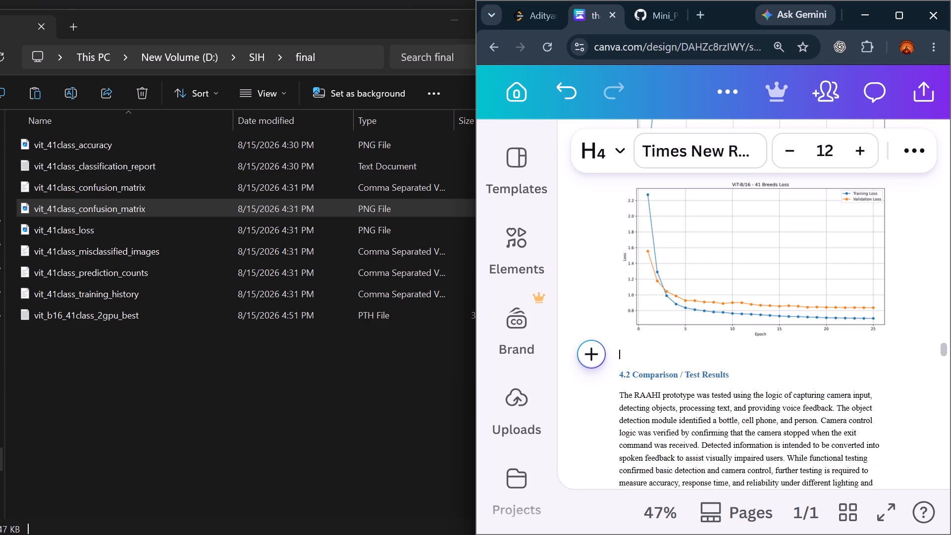
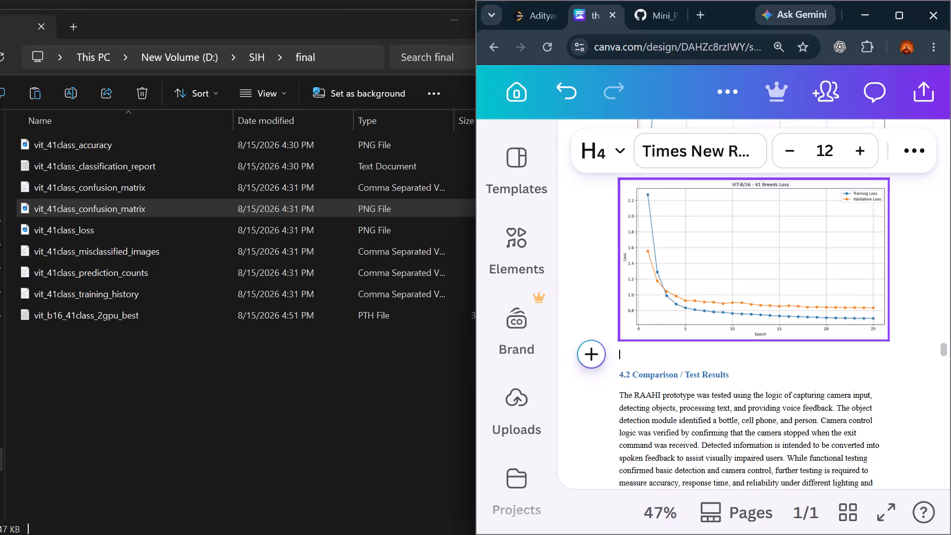
# Review the report from the loss graph through the "4.2 Comparison / Test Results" text and confusion matrix to the conclusion.
pyautogui.scroll(-2, 678, 362)
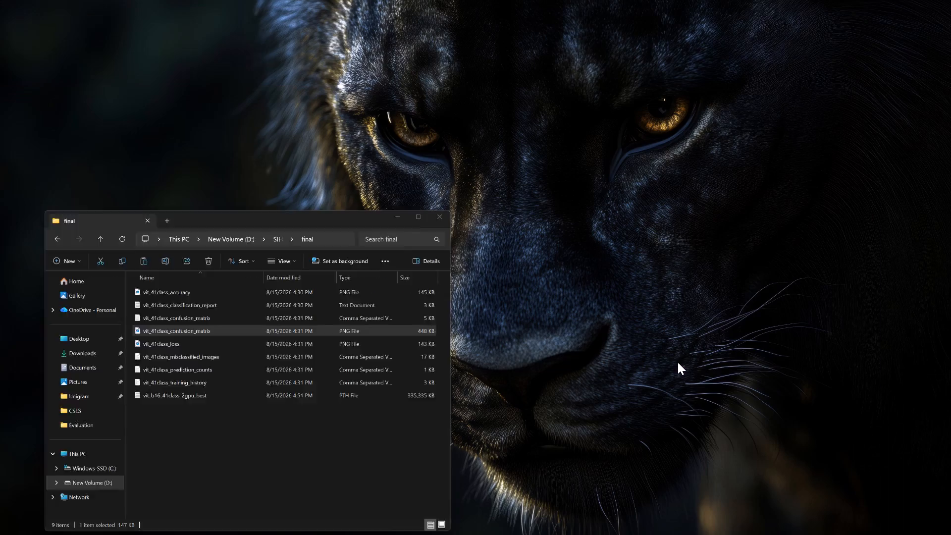
pyautogui.scroll(-1, 563, 400)
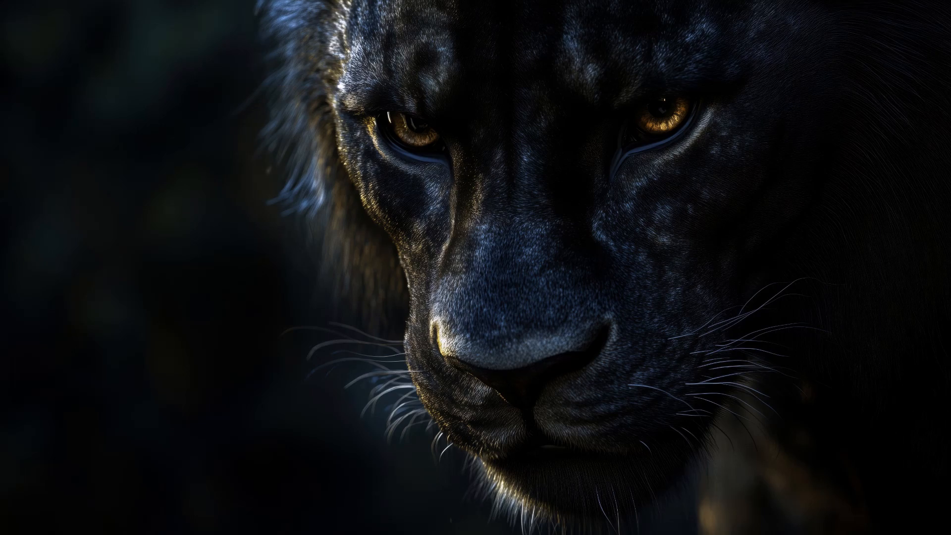
pyautogui.click(384, 97)
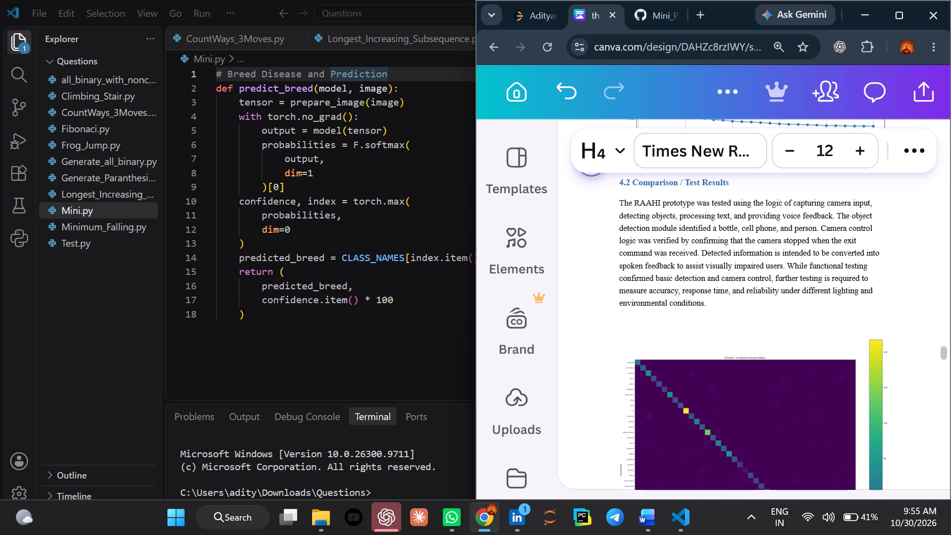
pyautogui.scroll(-5, 584, 379)
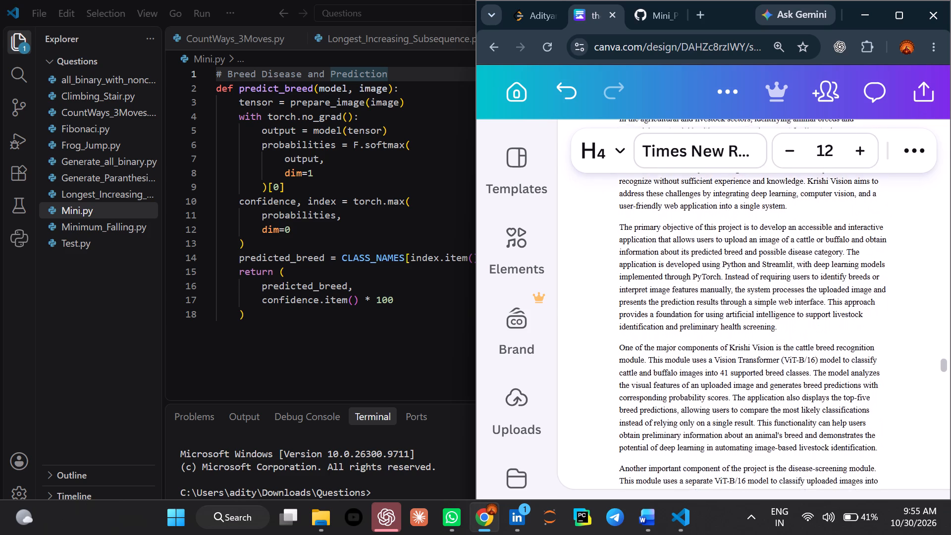
pyautogui.scroll(7, 584, 379)
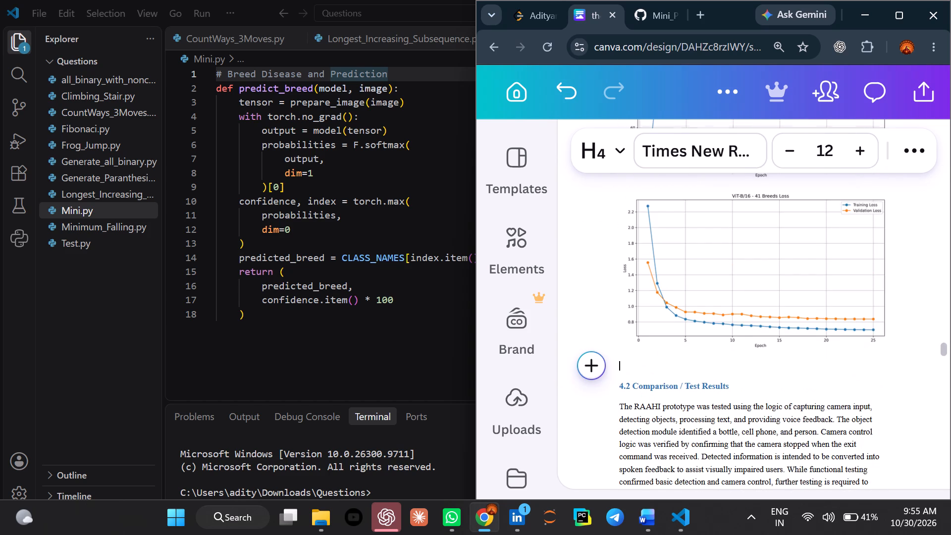
pyautogui.scroll(1, 584, 379)
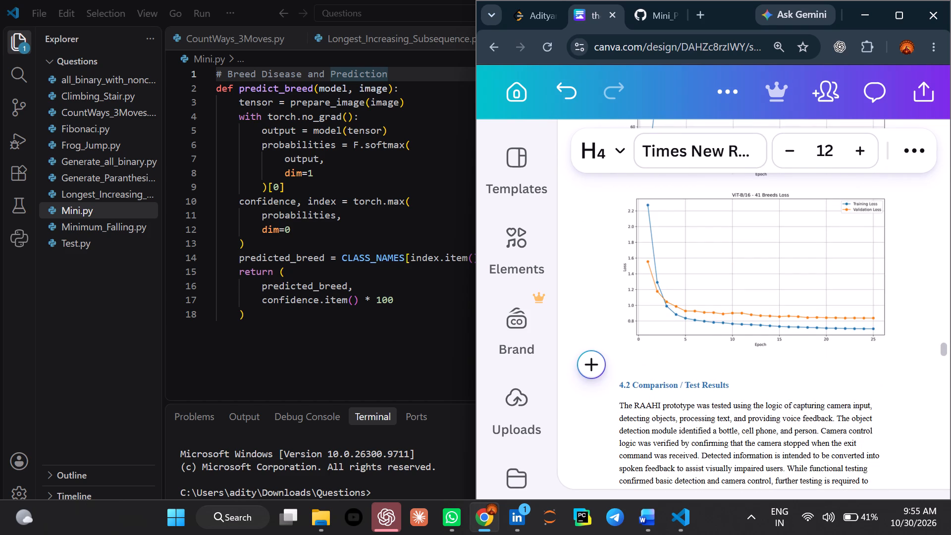
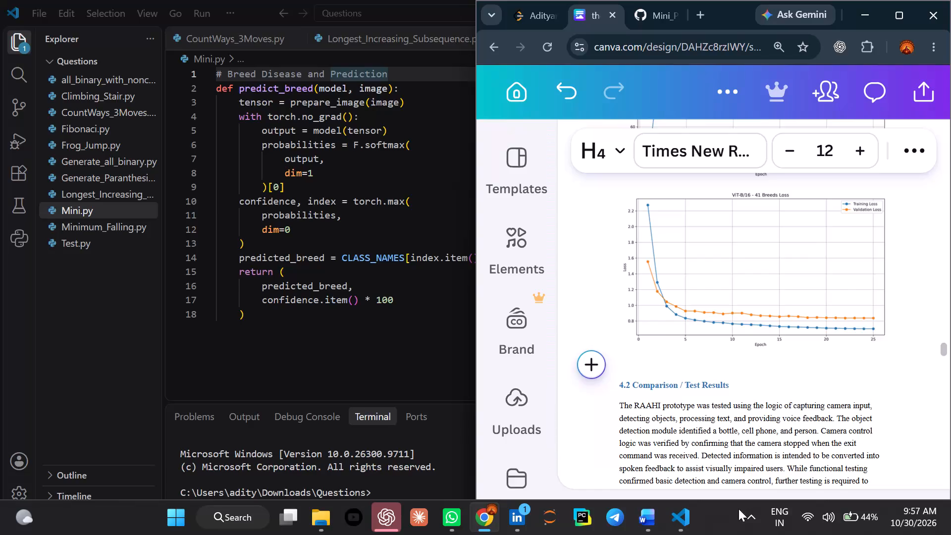
# Examine the "4.2 Comparison / Test Results" paragraph and the confusion matrix below it.
pyautogui.scroll(-2, 662, 357)
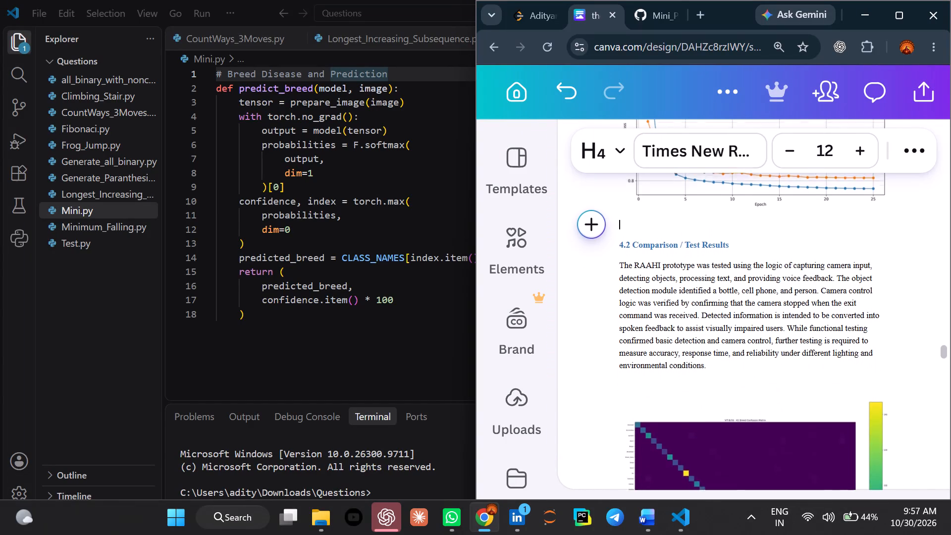
pyautogui.scroll(-3, 662, 357)
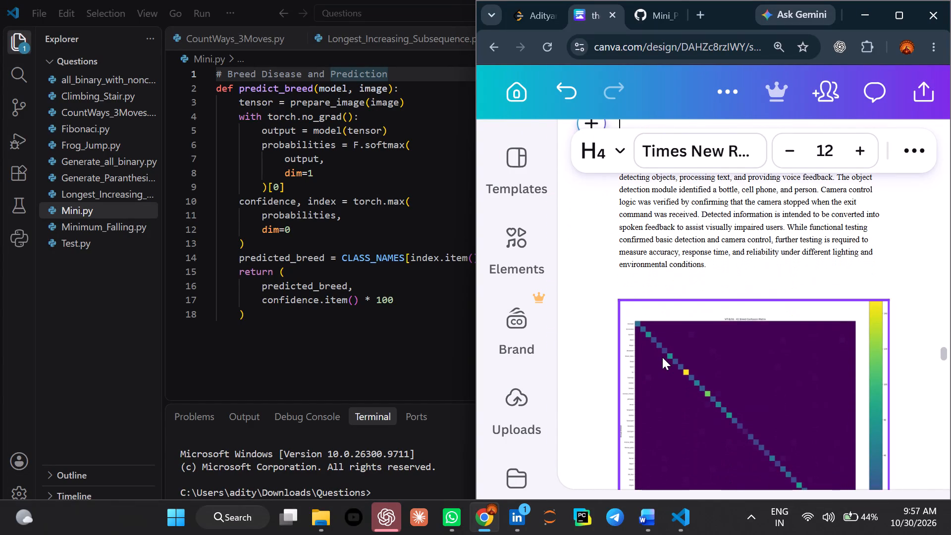
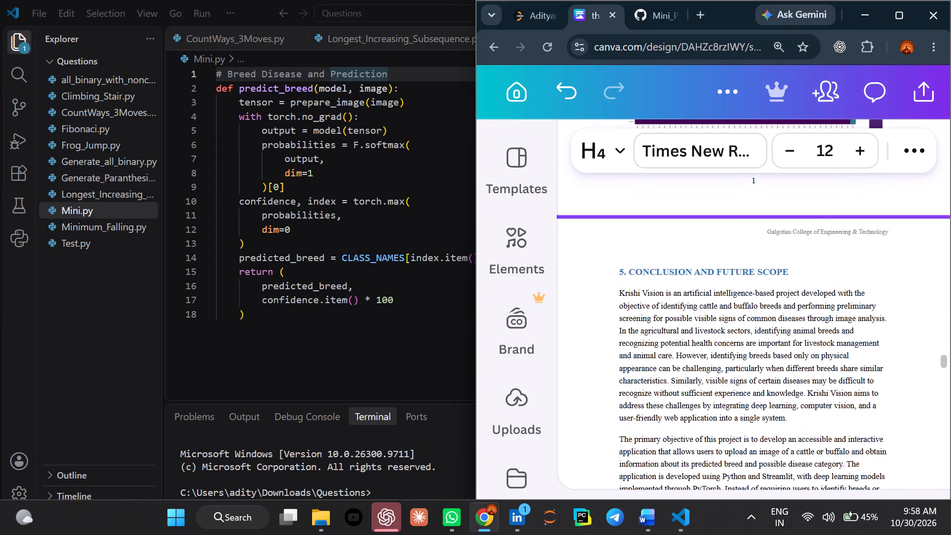
# Review the "5. Conclusion and Future Scope" text, comparing it with the "4.2 Comparison / Test Results" section before it.
pyautogui.scroll(-5, 795, 347)
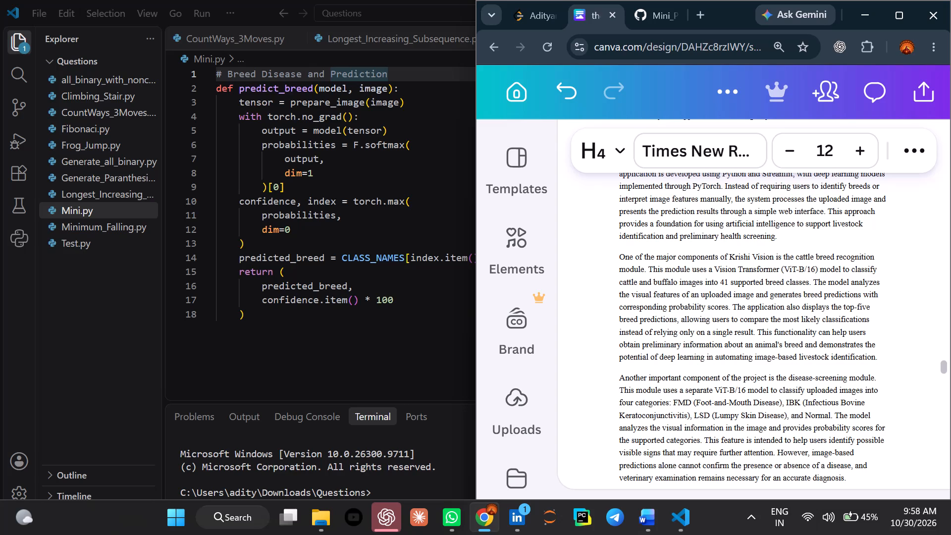
pyautogui.scroll(-3, 795, 347)
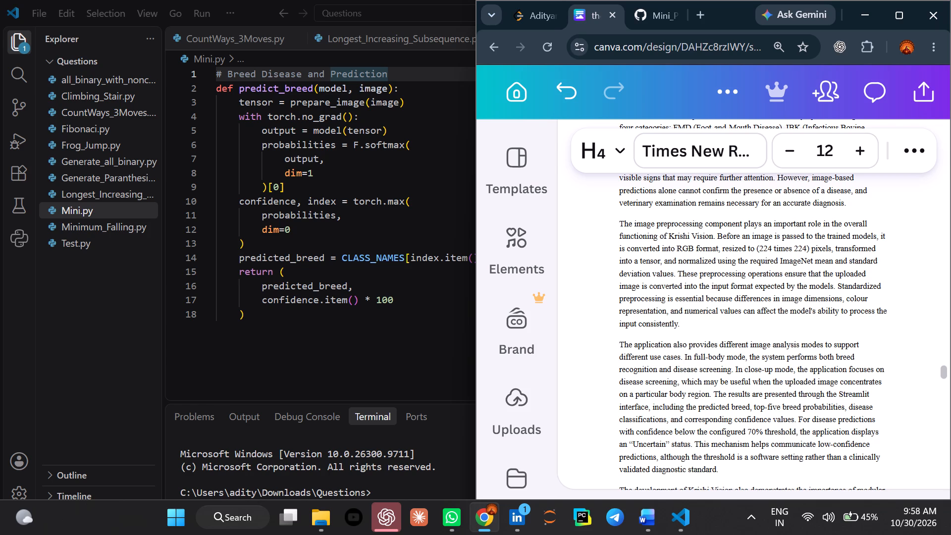
pyautogui.scroll(-2, 714, 195)
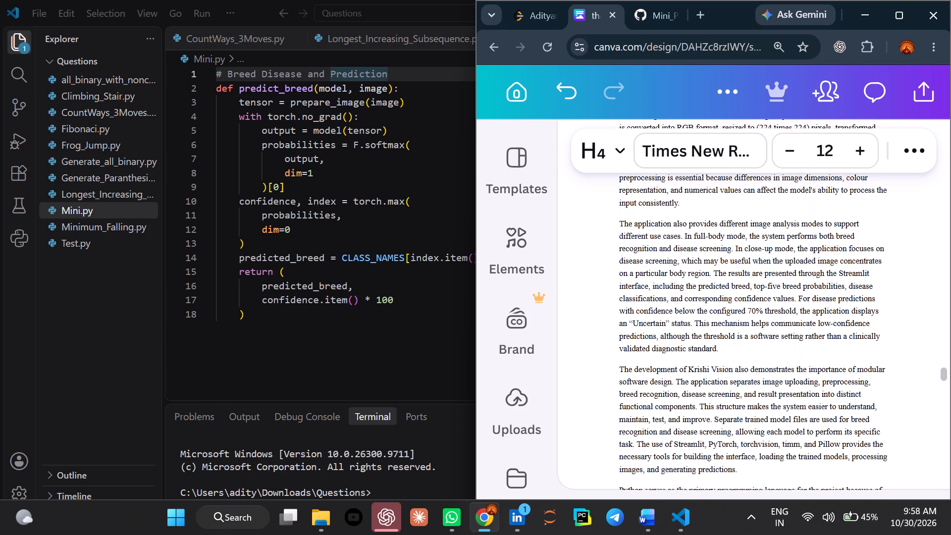
pyautogui.scroll(-5, 714, 195)
pyautogui.scroll(13, 714, 195)
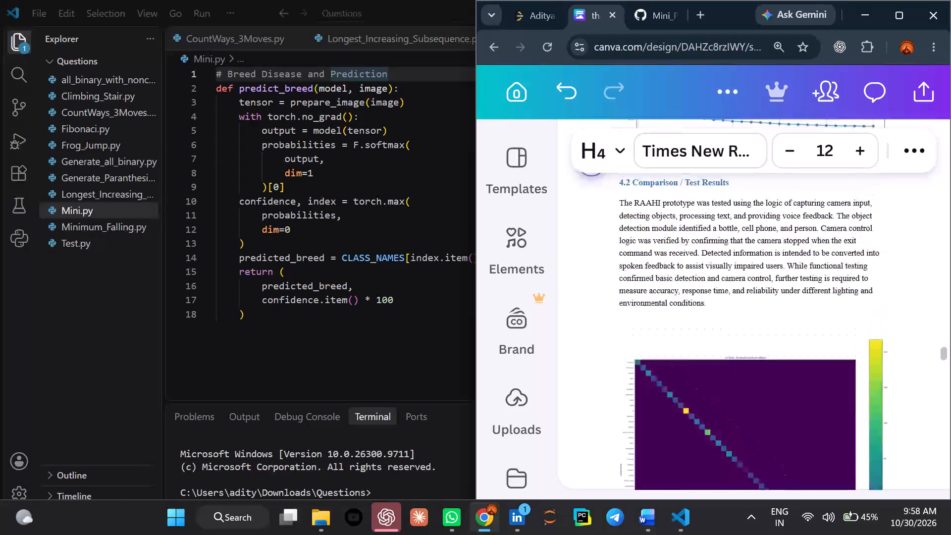
pyautogui.scroll(-1, 714, 195)
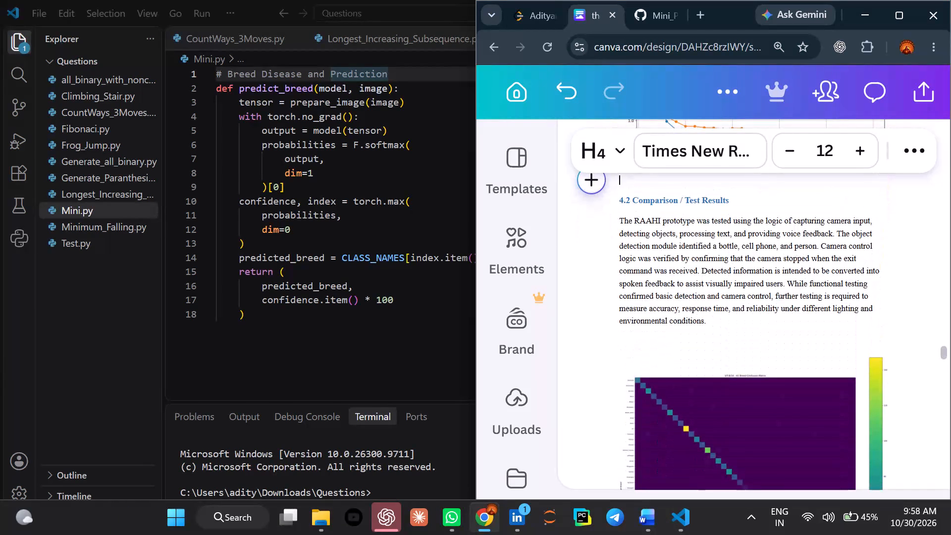